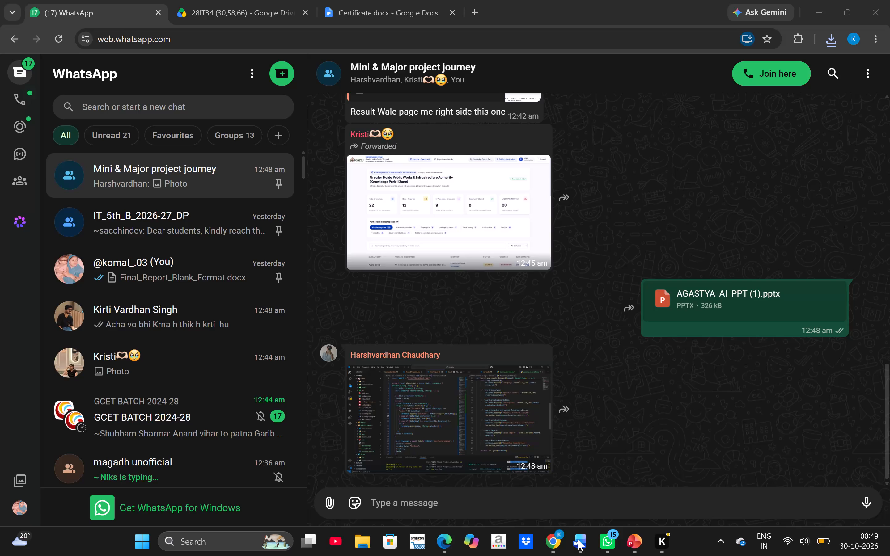
# Switch to the PPT_Blank_Format (1) (1) presentation in PowerPoint and insert "WhatsApp Image 2026-10-30 at 12.48.27 AM" from Downloads on slide 9, Implementation.
pyautogui.click(578, 540)
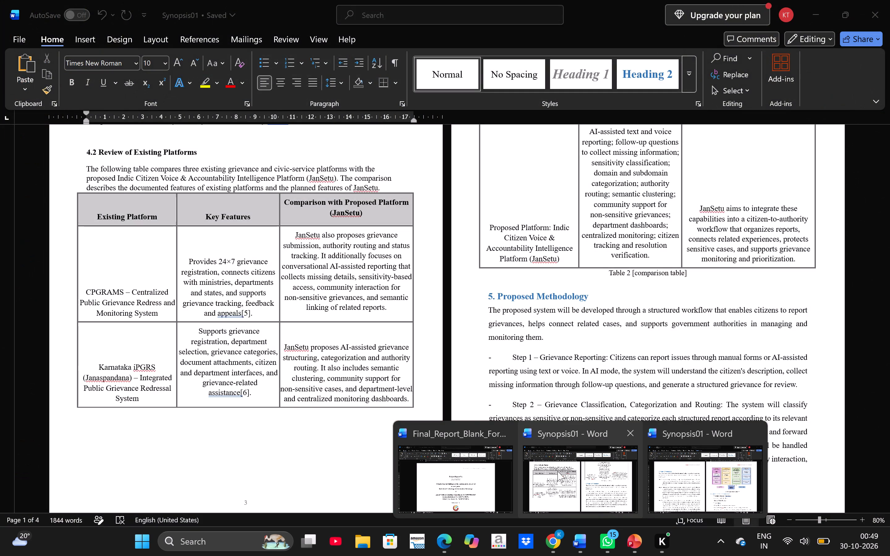
pyautogui.click(637, 550)
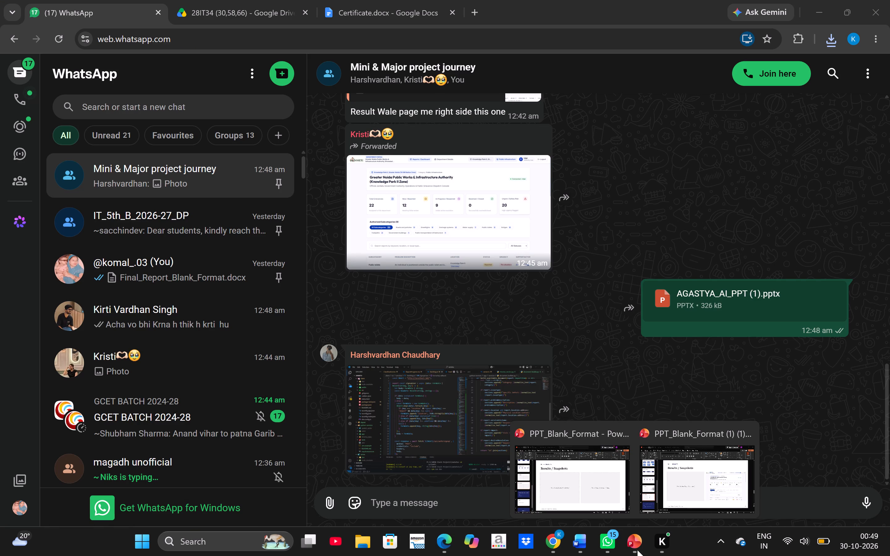
pyautogui.click(703, 499)
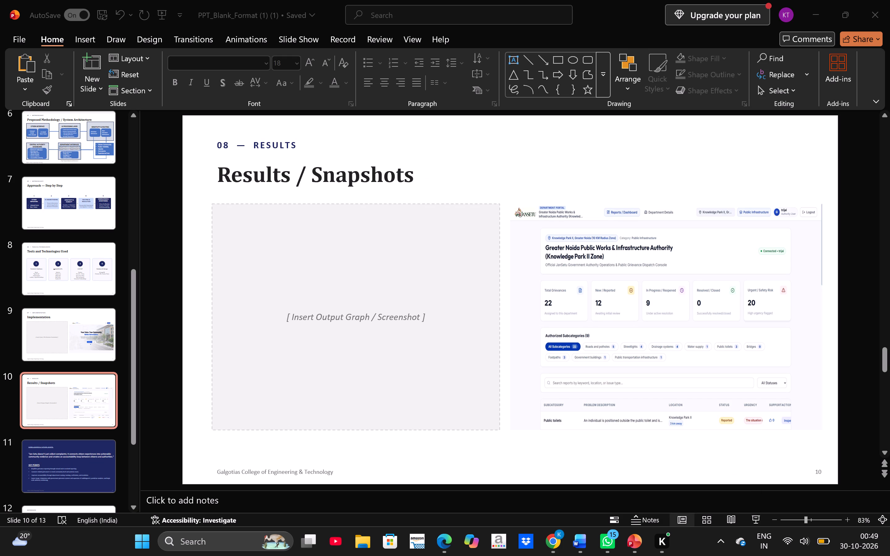
pyautogui.click(55, 321)
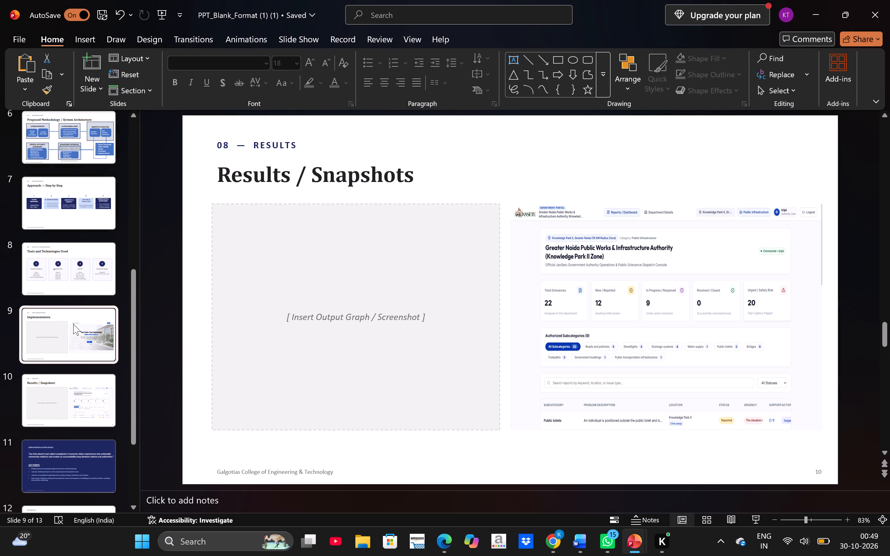
pyautogui.click(356, 334)
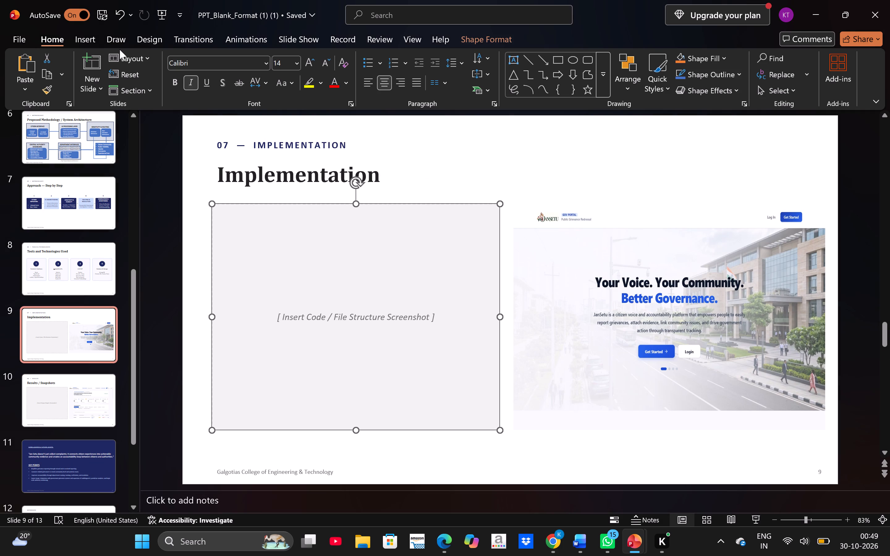
pyautogui.click(92, 42)
pyautogui.click(102, 86)
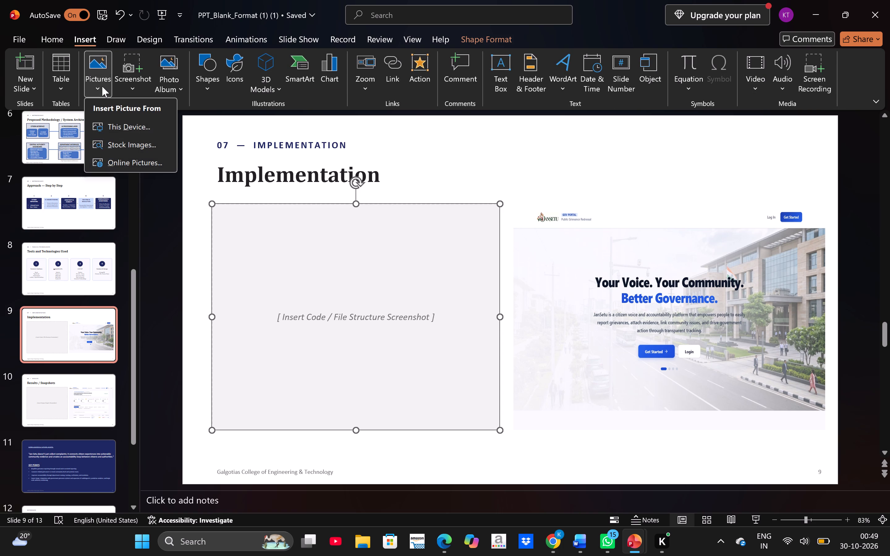
pyautogui.click(112, 127)
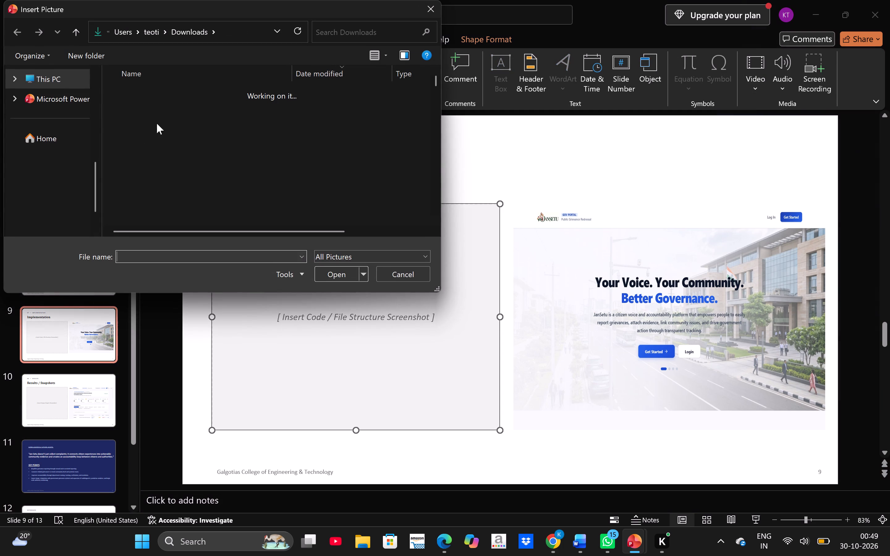
pyautogui.click(161, 108)
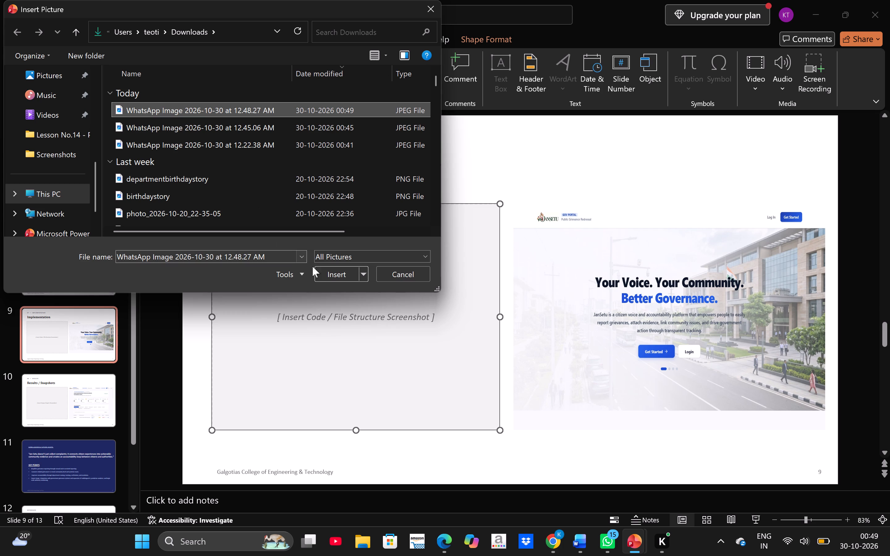
pyautogui.click(341, 273)
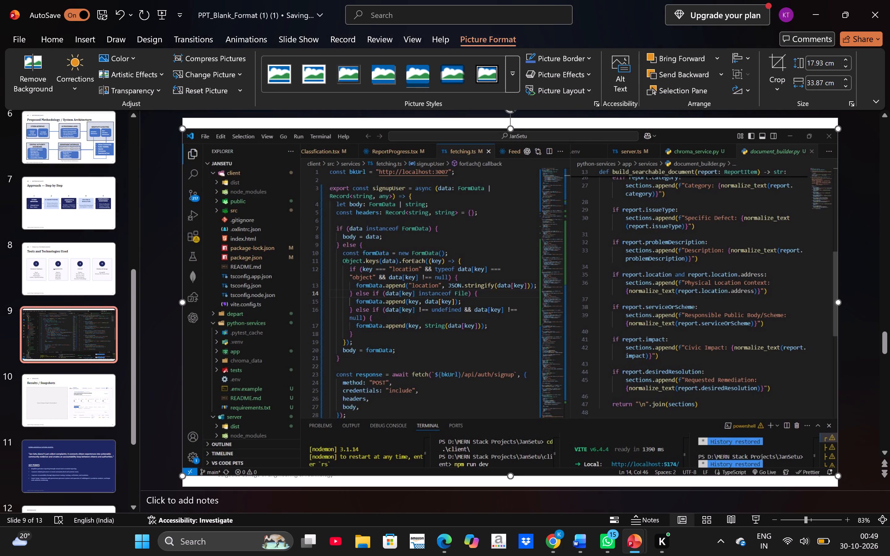
# Shrink the inserted code screenshot to about 9.41 by 17.77 cm and move it over the code/file structure placeholder below the Implementation title.
pyautogui.moveTo(838, 475); pyautogui.dragTo(482, 416)
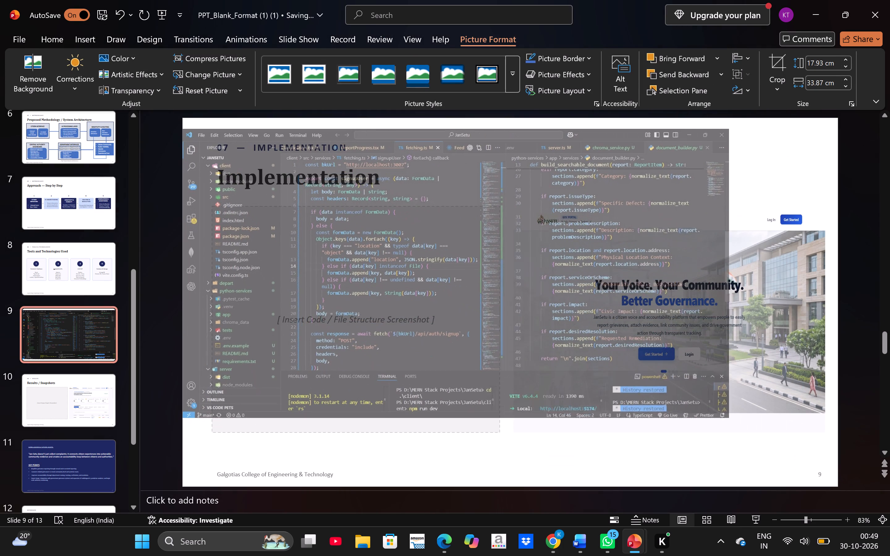
pyautogui.moveTo(482, 416); pyautogui.dragTo(343, 409)
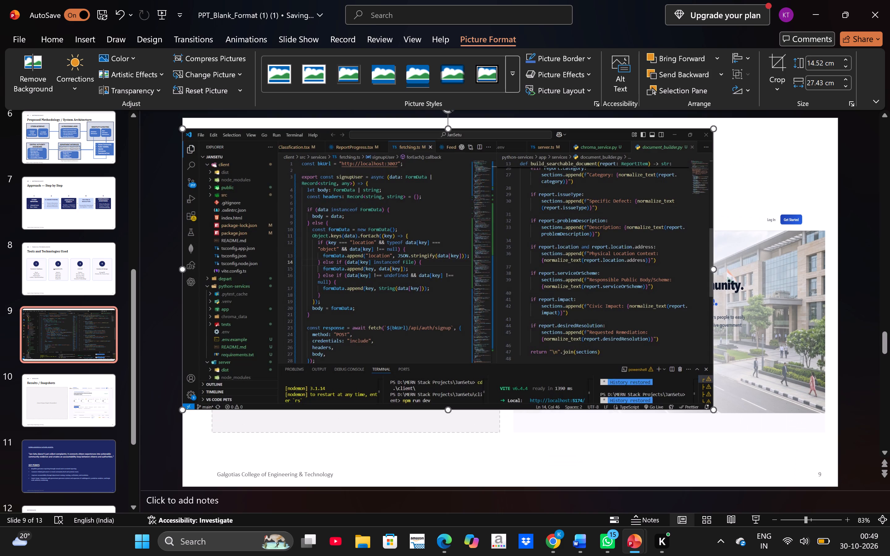
pyautogui.moveTo(717, 409); pyautogui.dragTo(349, 317)
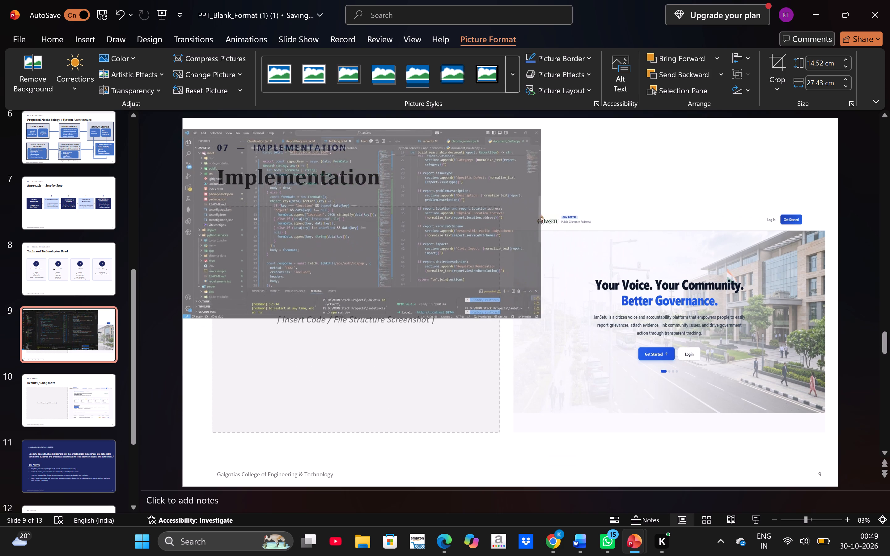
pyautogui.moveTo(349, 317); pyautogui.dragTo(331, 310)
pyautogui.moveTo(277, 267); pyautogui.dragTo(304, 344)
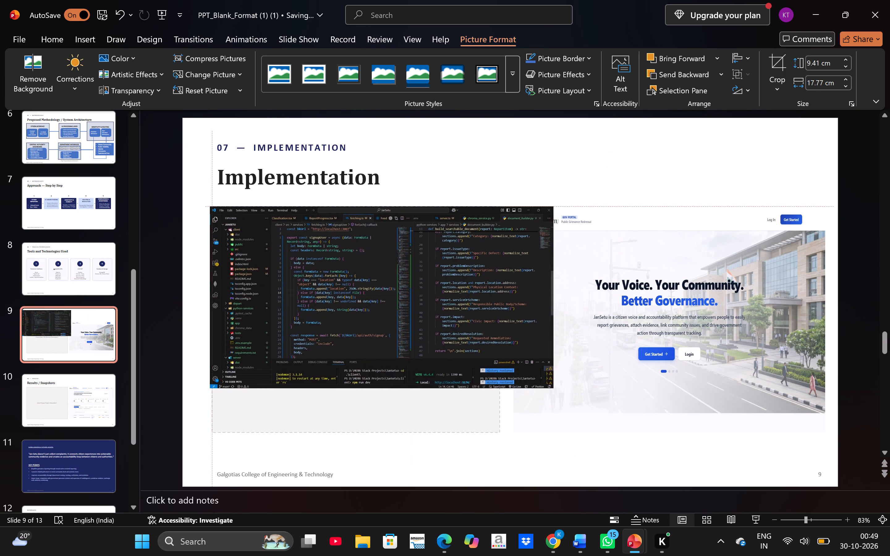
# Place the code screenshot over its placeholder beside the website screenshot and resize it to about 11.68 cm high by 15.99 cm wide.
pyautogui.moveTo(304, 344); pyautogui.dragTo(294, 349)
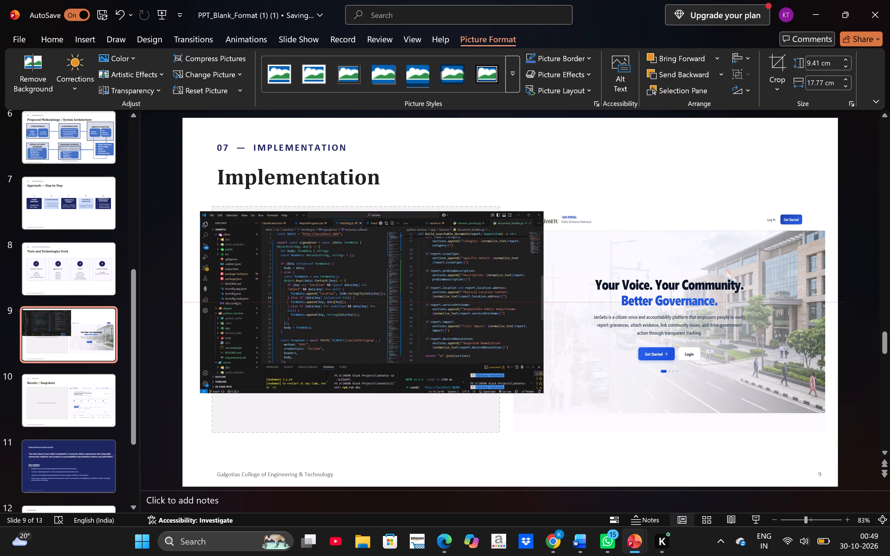
pyautogui.moveTo(294, 349); pyautogui.dragTo(288, 345)
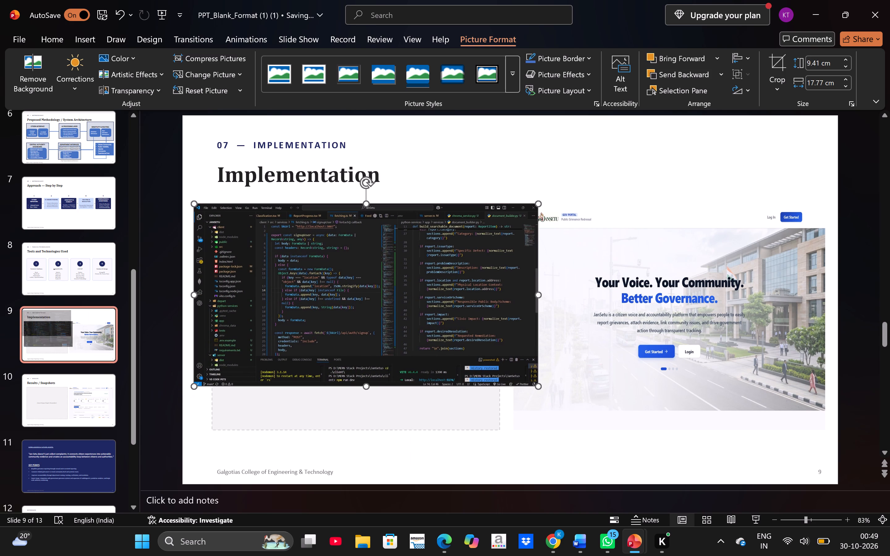
pyautogui.moveTo(538, 384); pyautogui.dragTo(462, 369)
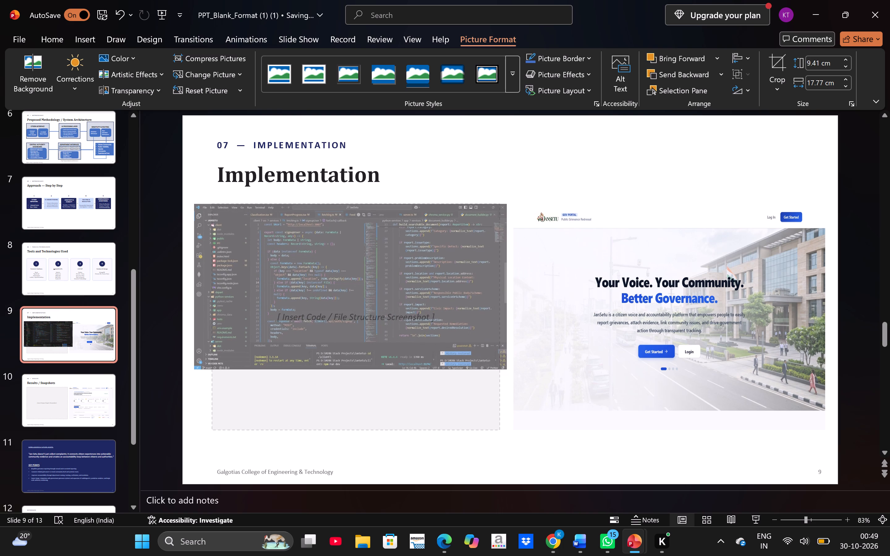
pyautogui.moveTo(462, 369); pyautogui.dragTo(451, 368)
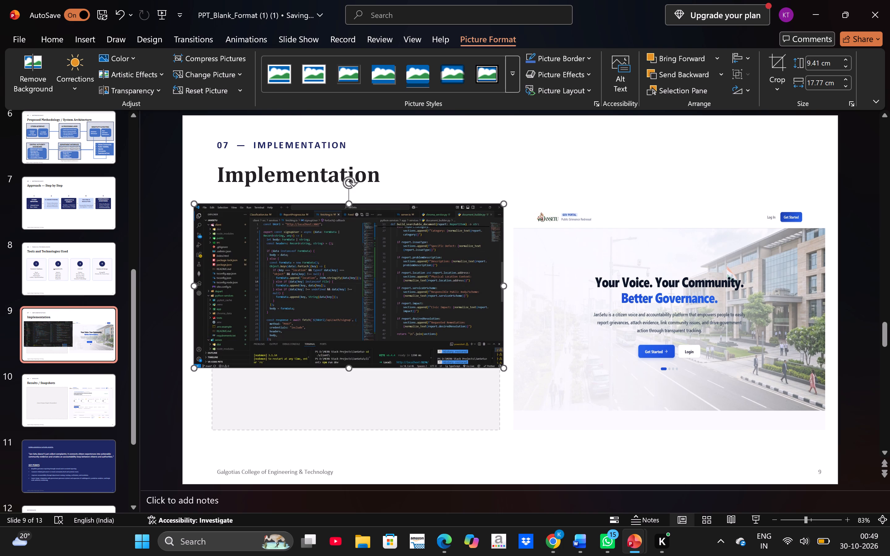
pyautogui.click(419, 300)
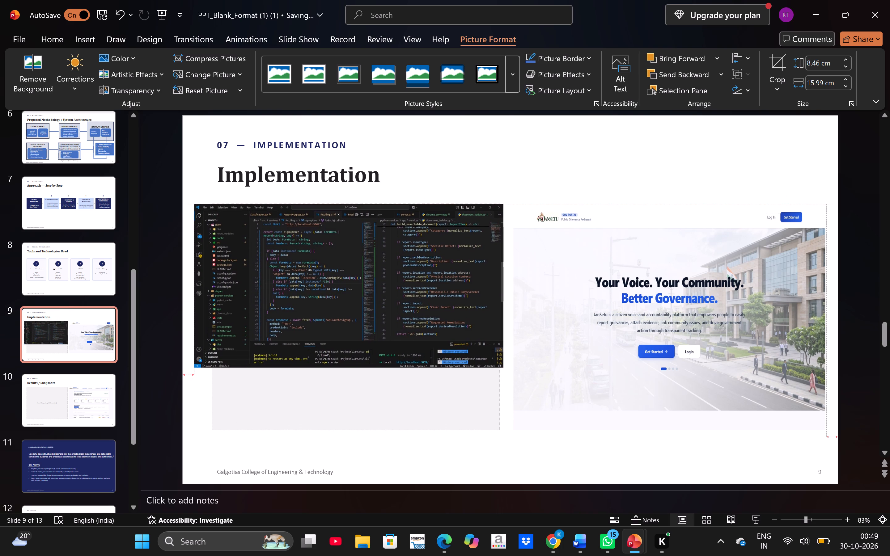
pyautogui.moveTo(349, 368); pyautogui.dragTo(347, 415)
pyautogui.moveTo(347, 415); pyautogui.dragTo(347, 424)
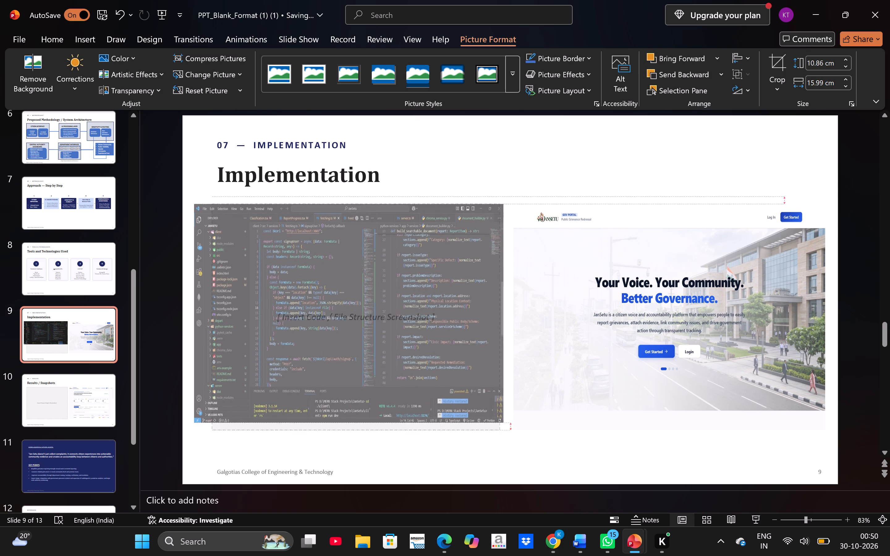
pyautogui.moveTo(347, 424); pyautogui.dragTo(347, 431)
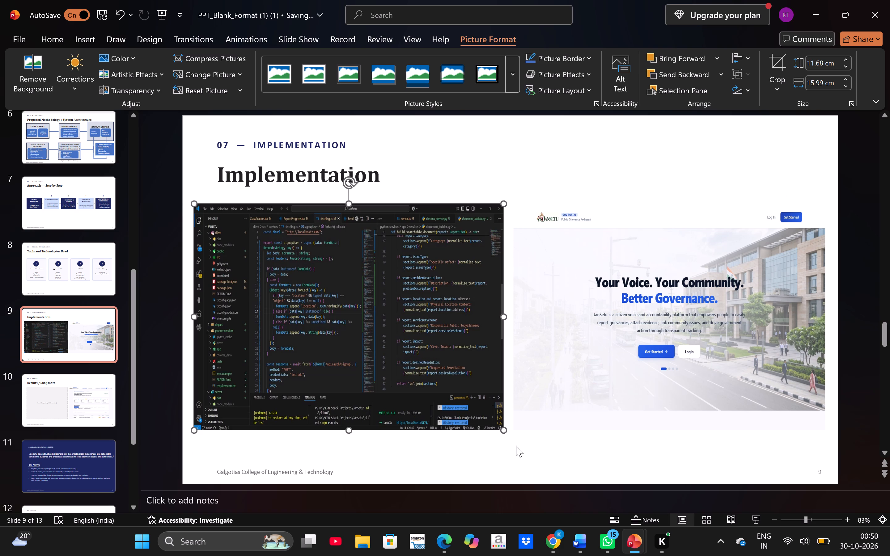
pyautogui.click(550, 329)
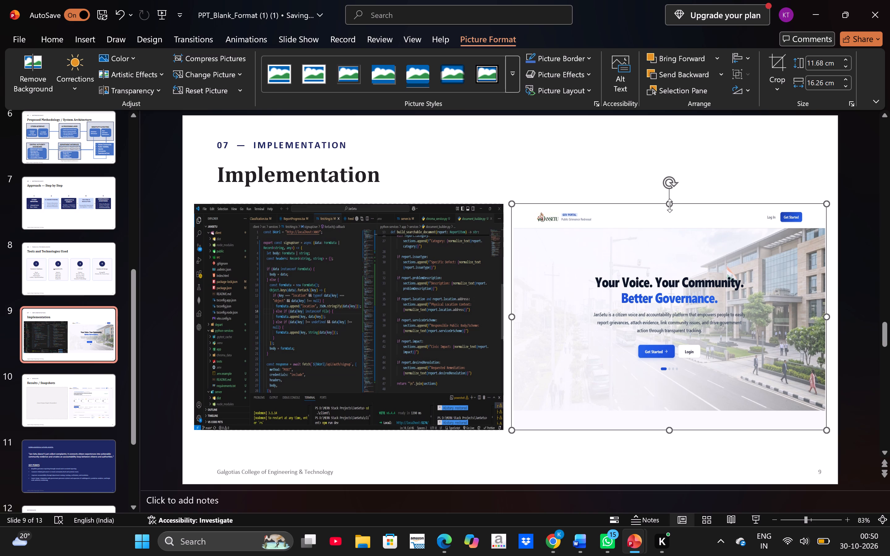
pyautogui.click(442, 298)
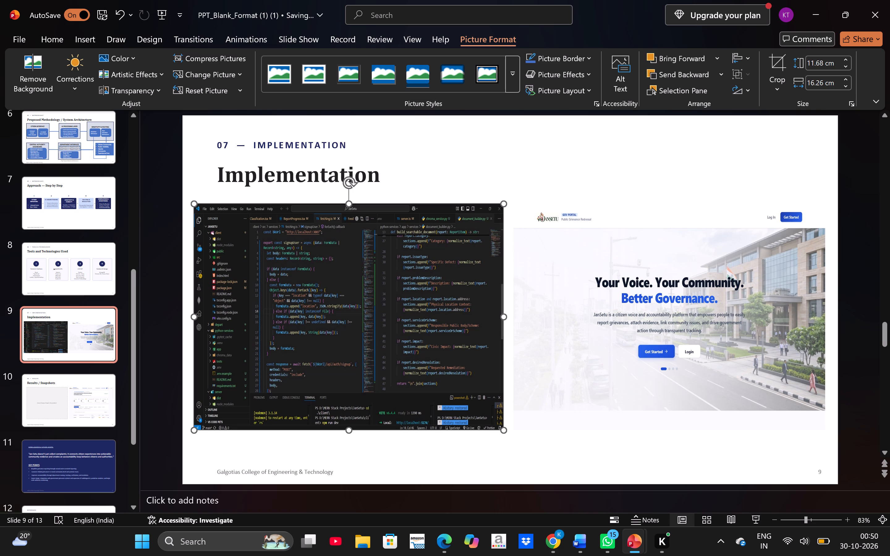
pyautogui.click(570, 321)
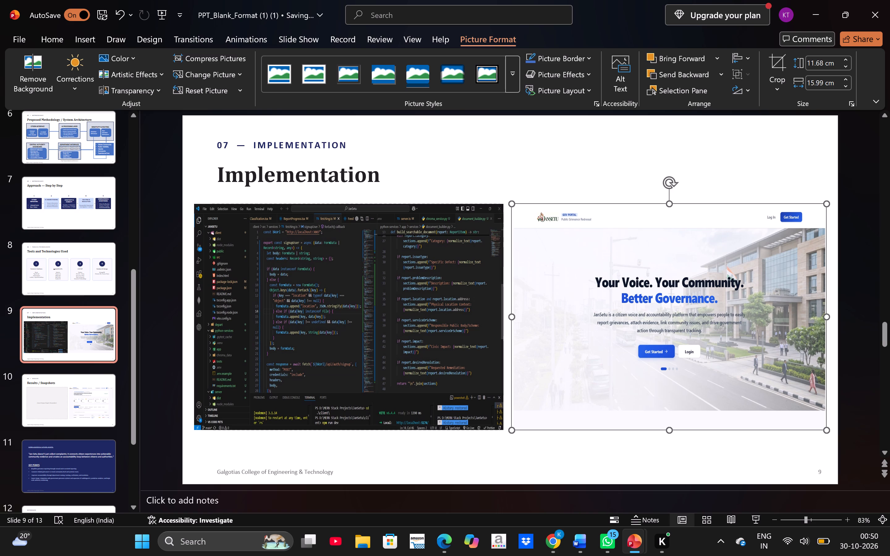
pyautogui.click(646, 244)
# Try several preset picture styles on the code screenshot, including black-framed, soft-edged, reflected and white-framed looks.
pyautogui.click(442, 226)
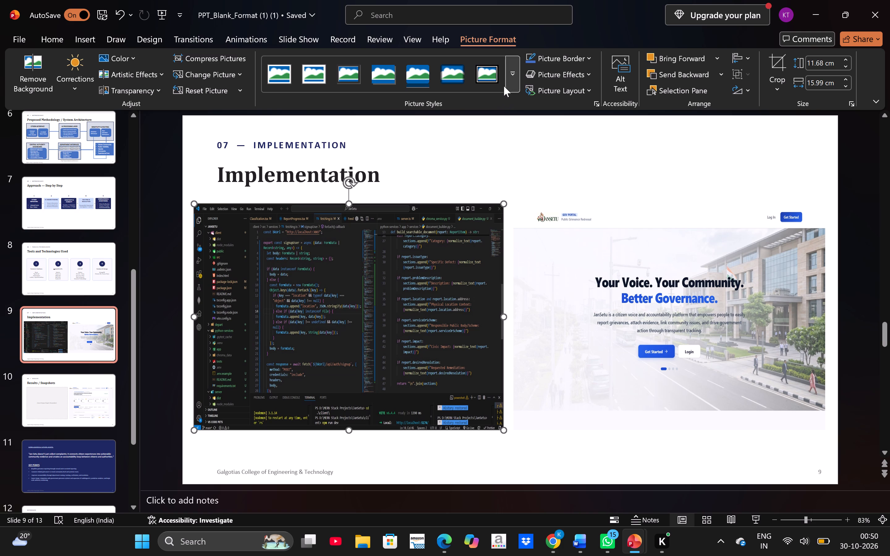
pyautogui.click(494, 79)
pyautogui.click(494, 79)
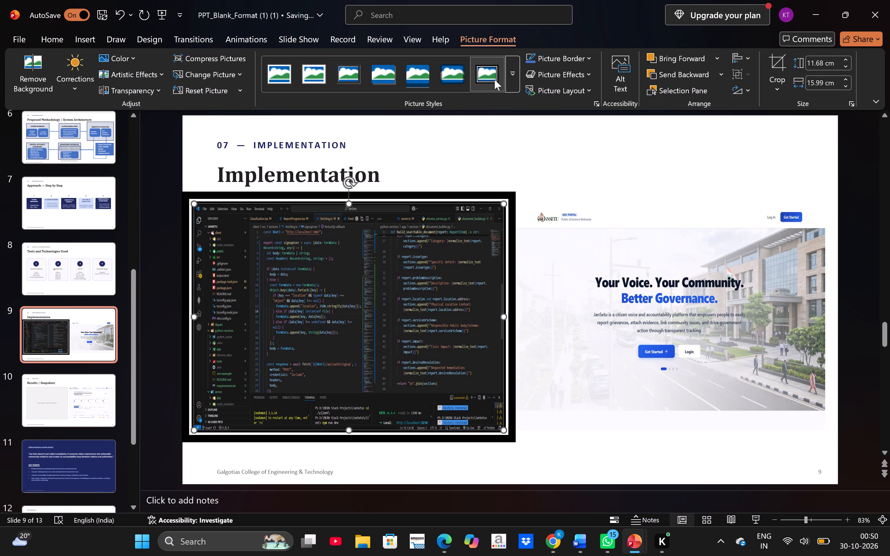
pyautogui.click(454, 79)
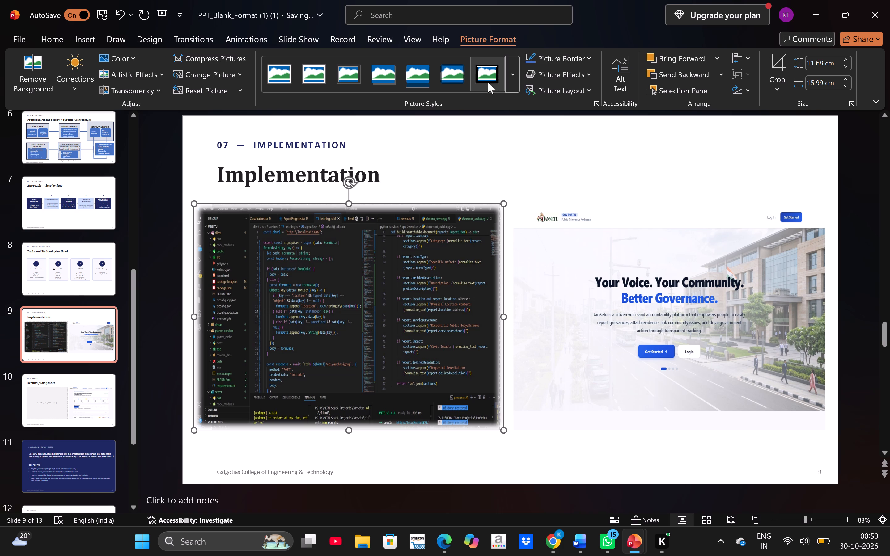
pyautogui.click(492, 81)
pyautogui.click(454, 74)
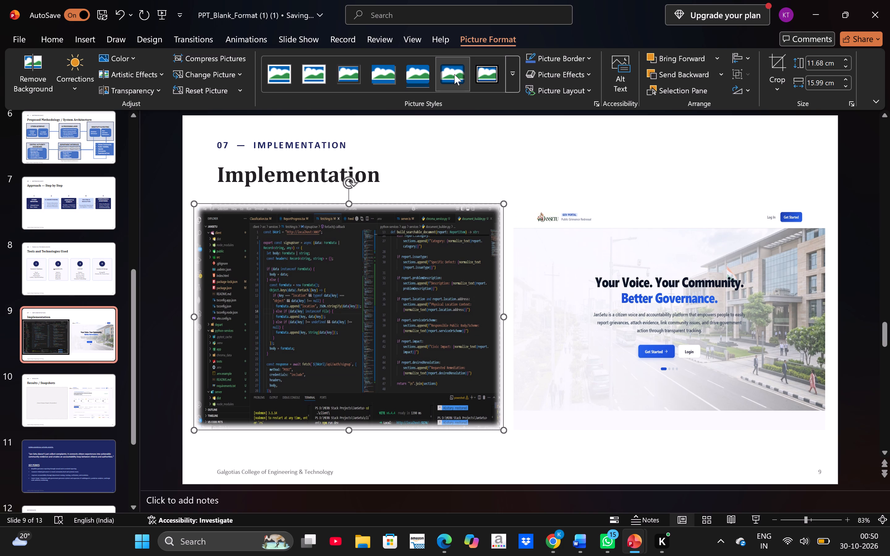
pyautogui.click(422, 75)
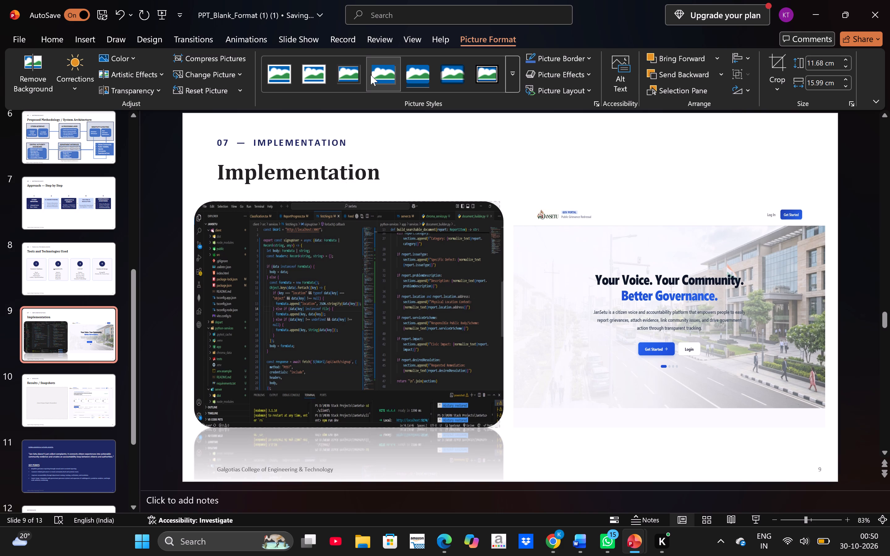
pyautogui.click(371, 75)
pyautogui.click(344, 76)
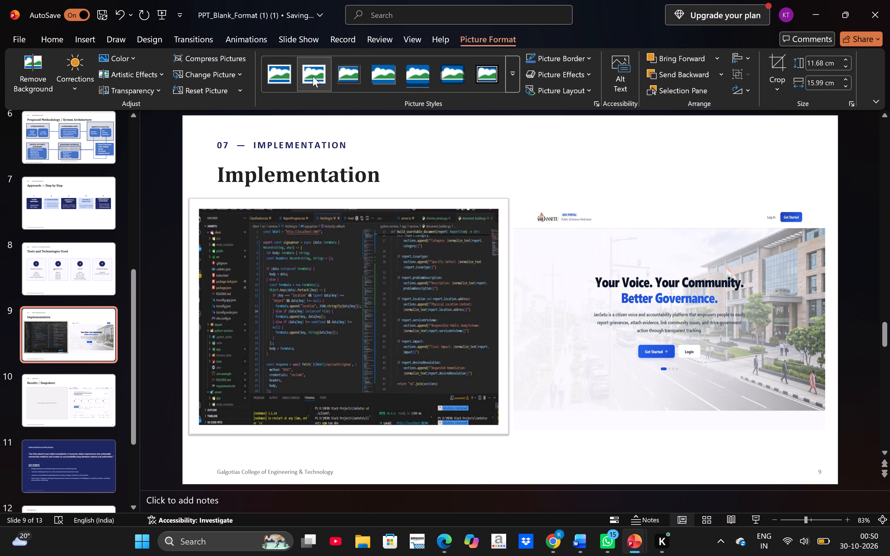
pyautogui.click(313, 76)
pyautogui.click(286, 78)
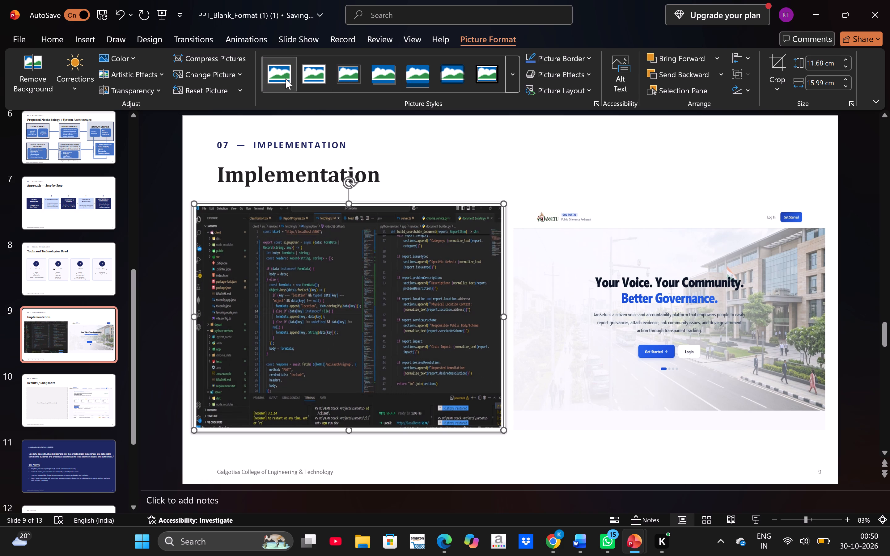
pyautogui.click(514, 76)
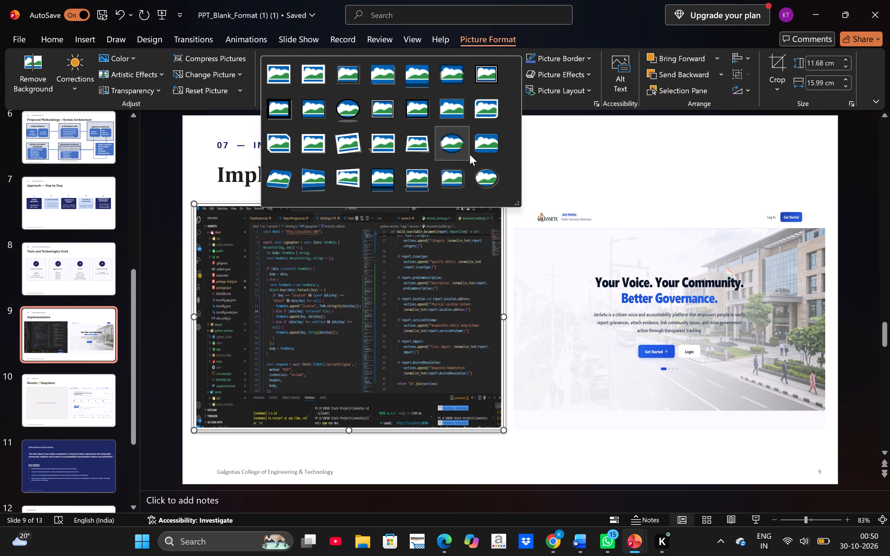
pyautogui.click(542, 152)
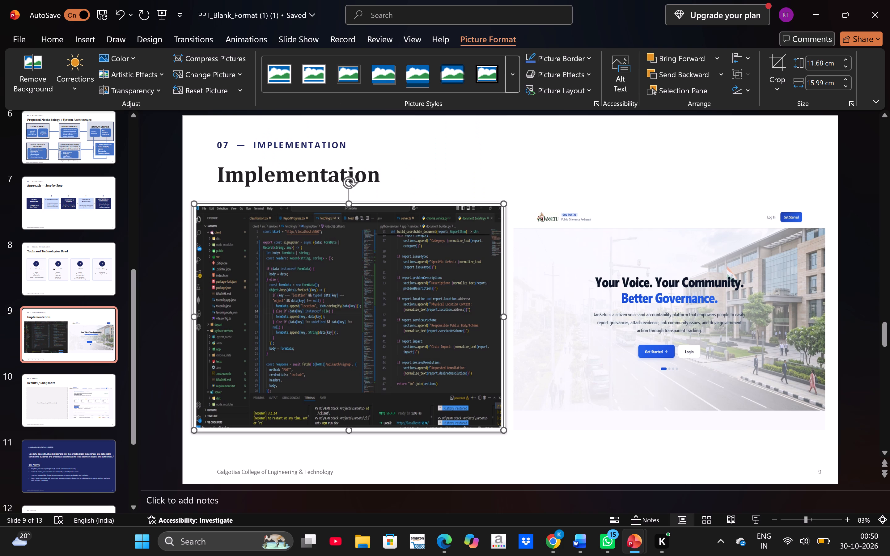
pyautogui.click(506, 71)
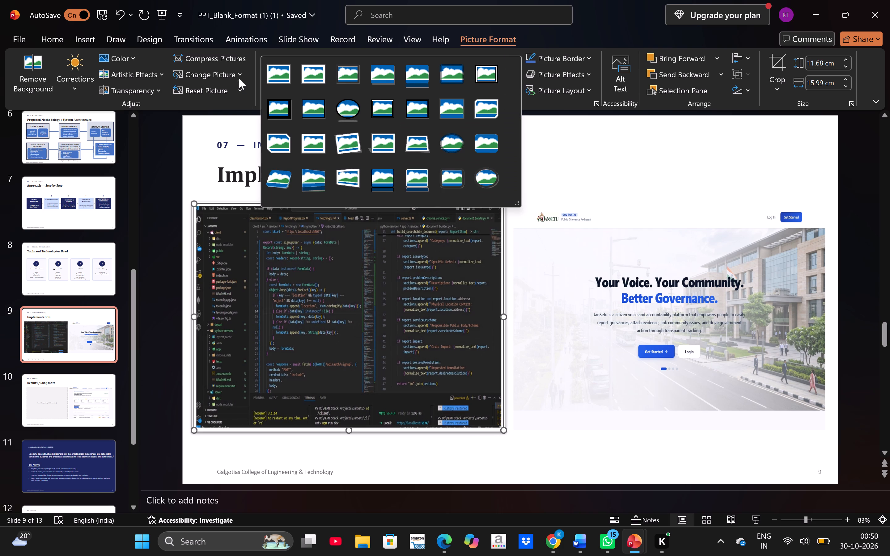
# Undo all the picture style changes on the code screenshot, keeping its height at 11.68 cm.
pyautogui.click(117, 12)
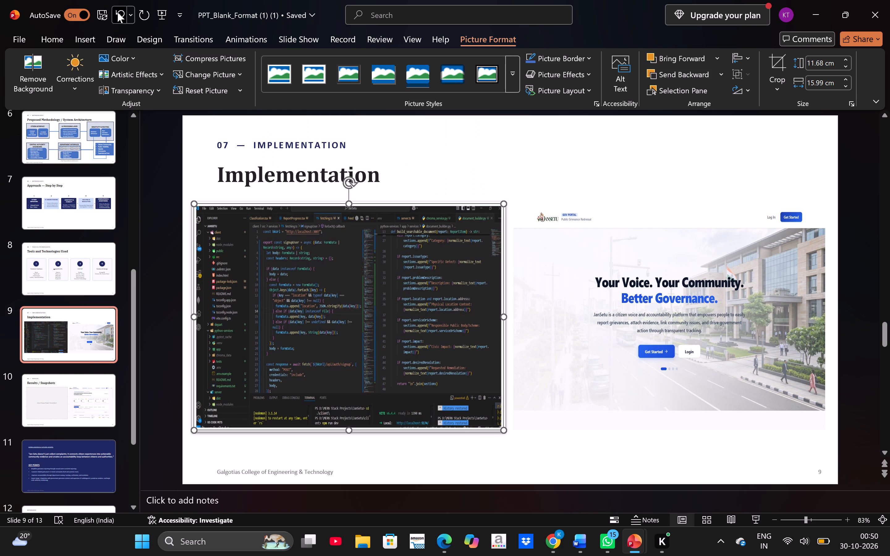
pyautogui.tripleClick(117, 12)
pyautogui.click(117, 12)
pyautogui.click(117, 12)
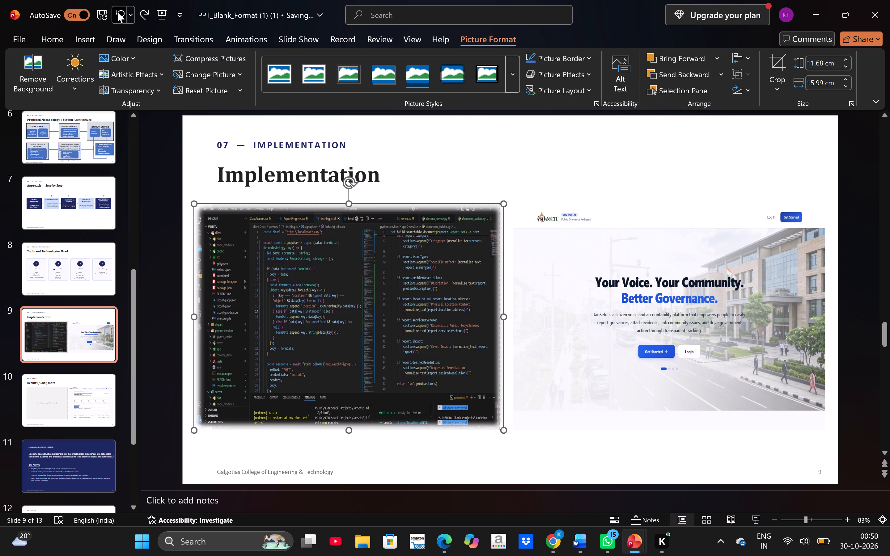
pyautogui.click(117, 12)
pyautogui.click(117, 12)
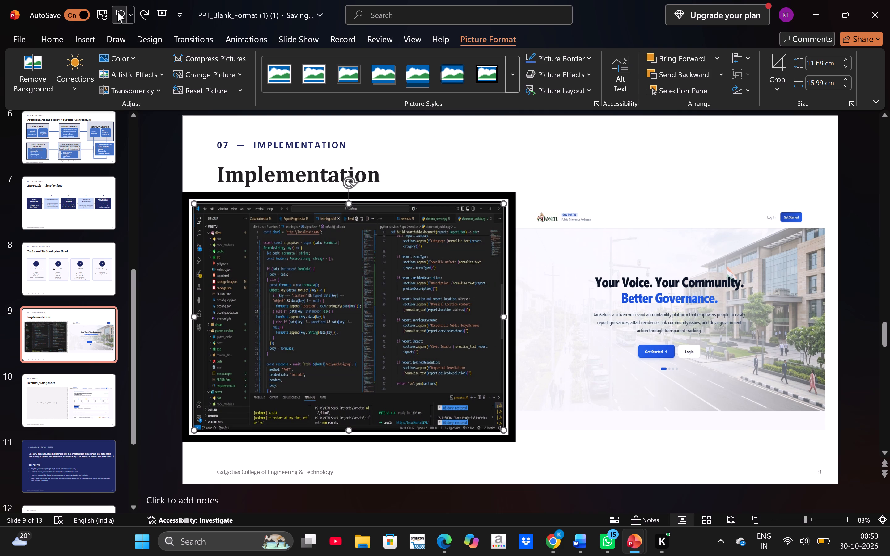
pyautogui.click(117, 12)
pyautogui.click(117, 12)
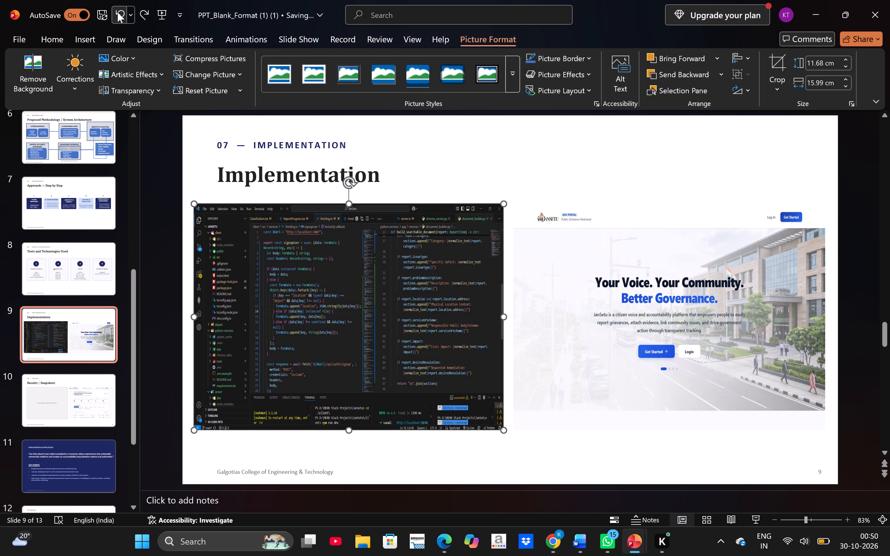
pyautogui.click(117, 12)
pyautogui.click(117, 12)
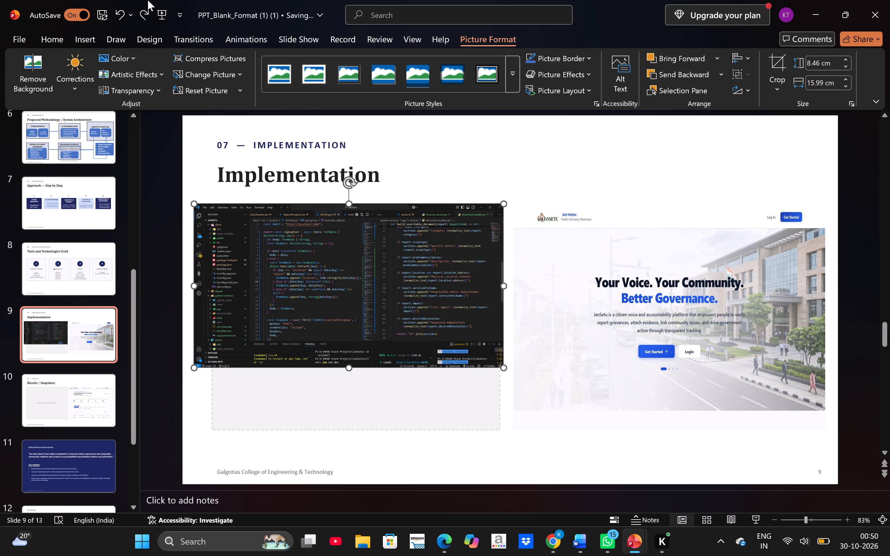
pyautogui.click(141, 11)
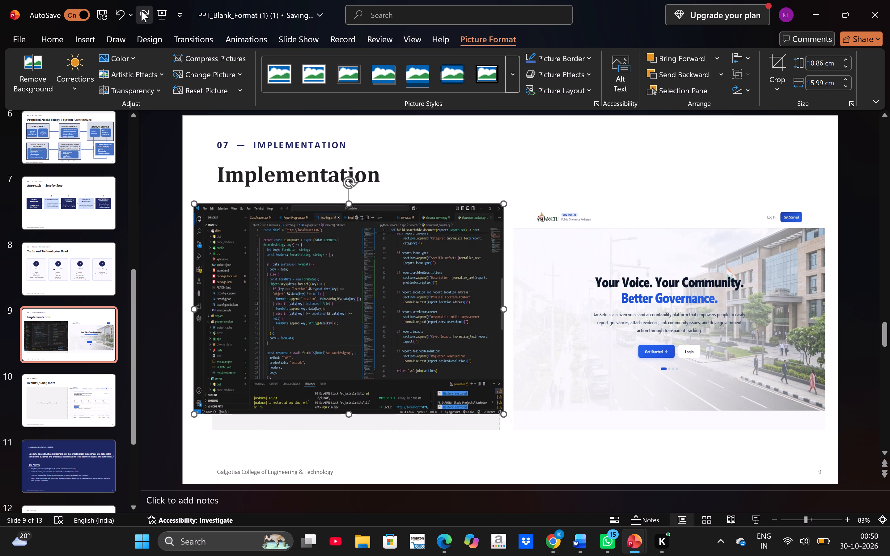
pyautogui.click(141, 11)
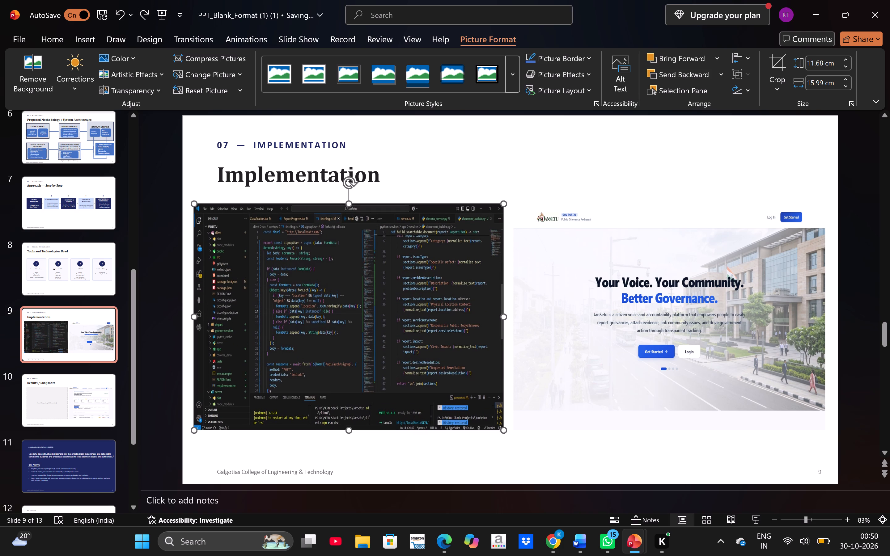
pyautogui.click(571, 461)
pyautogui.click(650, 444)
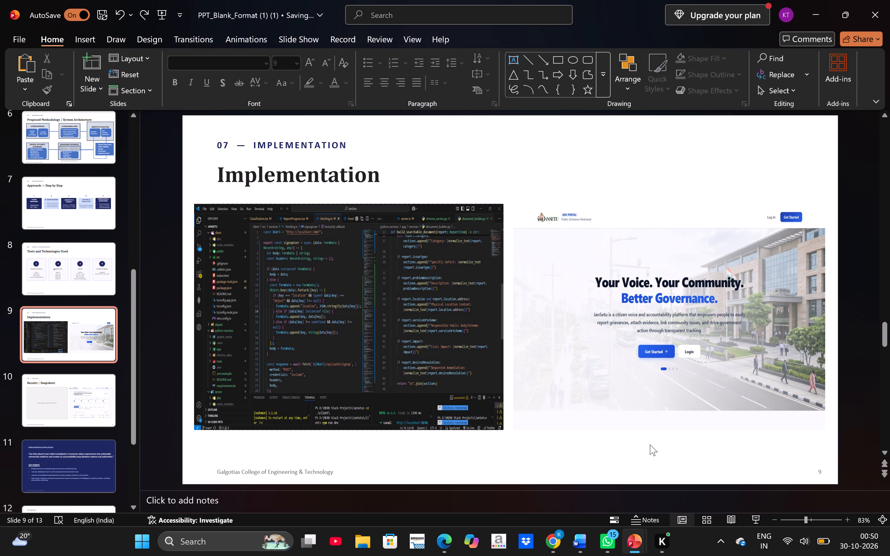
# Shift the code screenshot upward and delete the "Insert Code / File Structure Screenshot" placeholder text and dashed box behind it.
pyautogui.click(484, 360)
pyautogui.moveTo(484, 360); pyautogui.dragTo(481, 340)
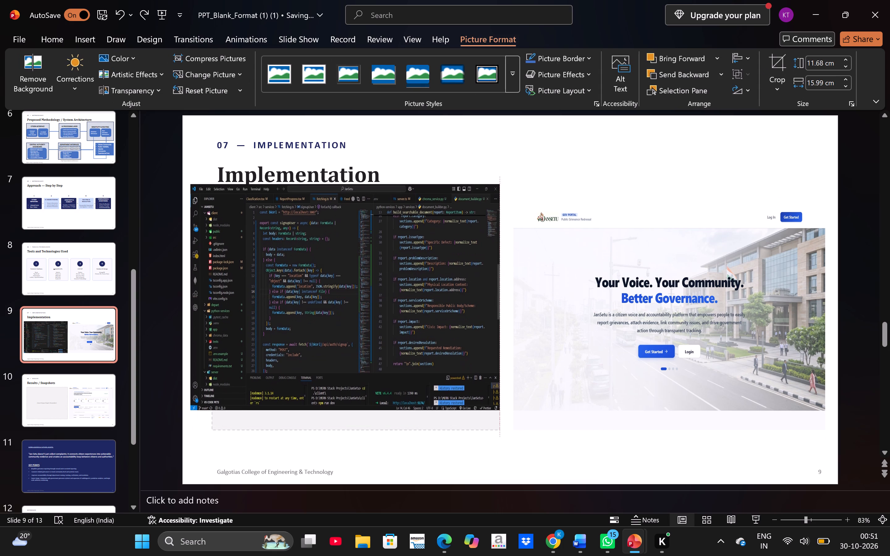
pyautogui.moveTo(481, 340); pyautogui.dragTo(481, 342)
pyautogui.click(417, 431)
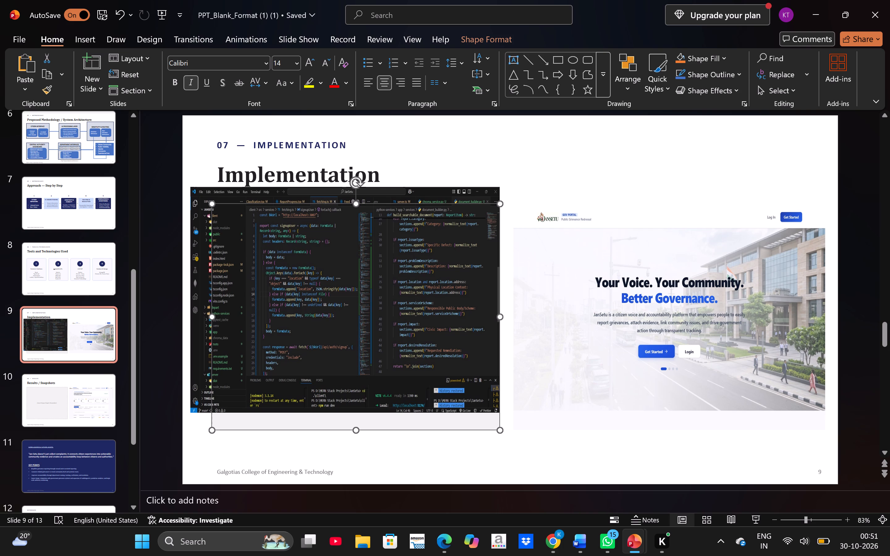
pyautogui.press('BackSpace')
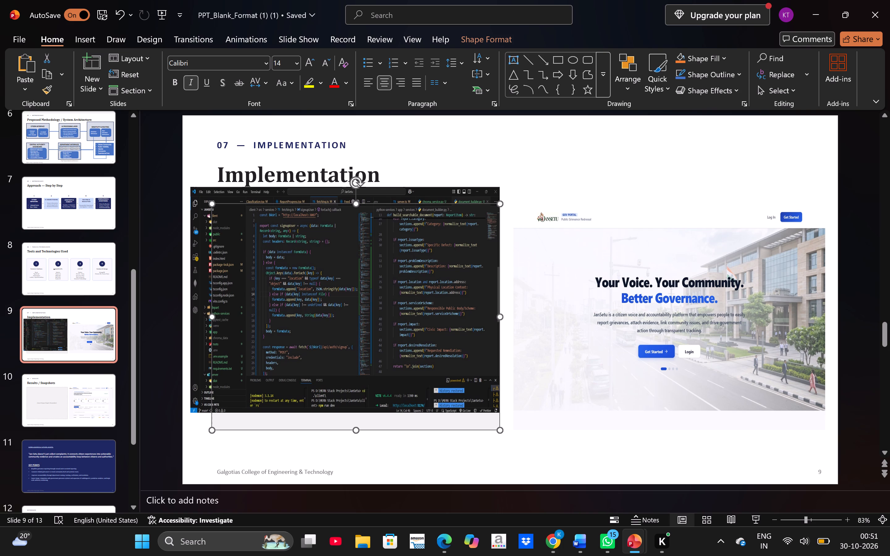
pyautogui.click(415, 425)
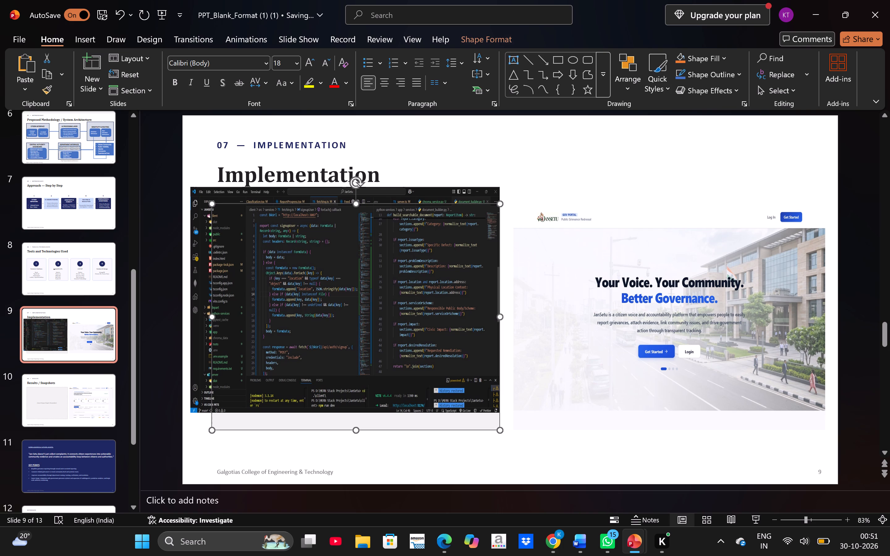
pyautogui.press('BackSpace')
# Move the code screenshot back below the Implementation title, aligning its top and bottom edges with the website screenshot.
pyautogui.click(420, 367)
pyautogui.moveTo(420, 367); pyautogui.dragTo(421, 369)
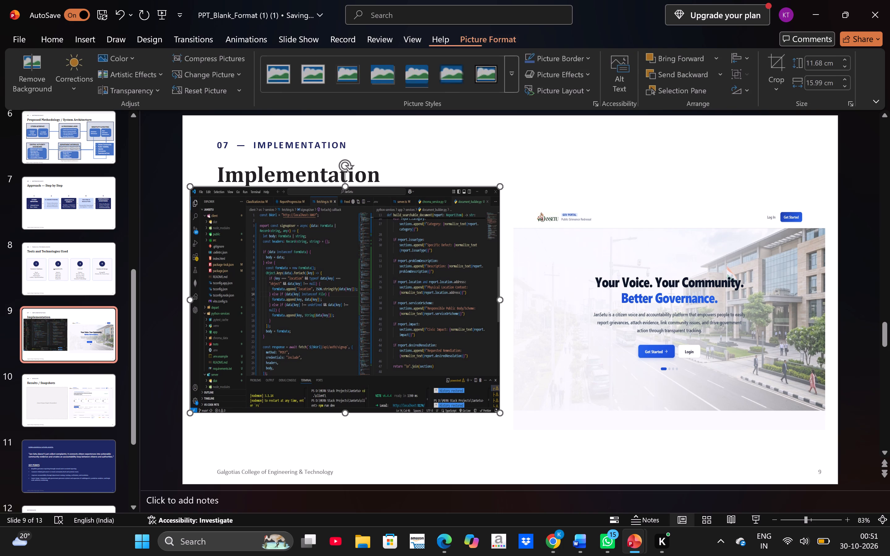
pyautogui.moveTo(421, 369); pyautogui.dragTo(422, 383)
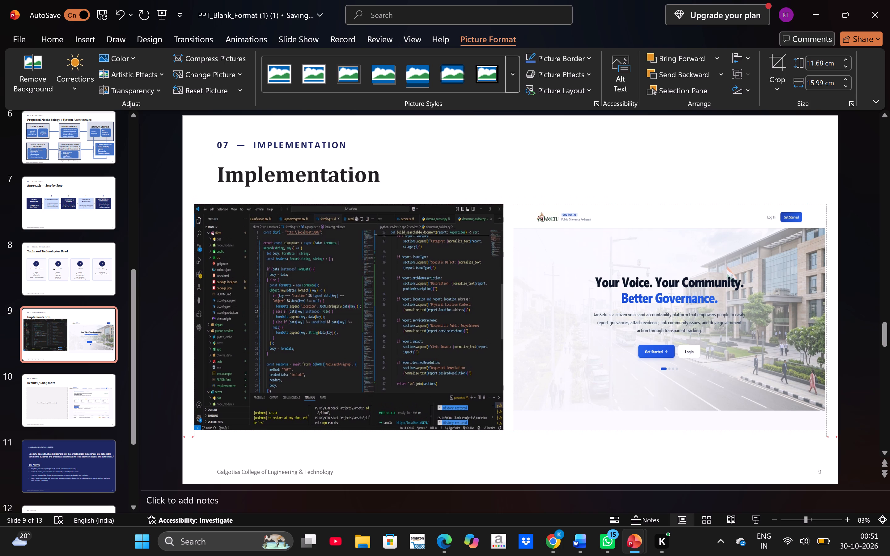
pyautogui.moveTo(422, 383); pyautogui.dragTo(421, 381)
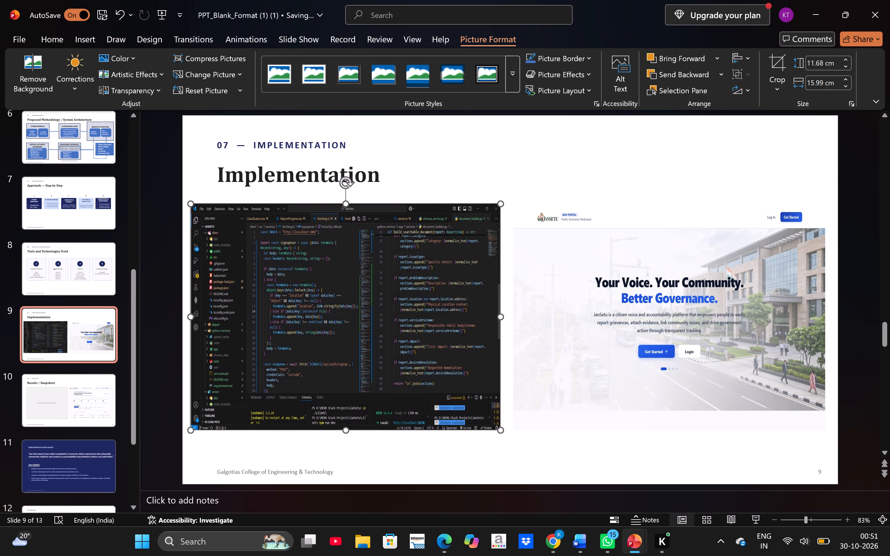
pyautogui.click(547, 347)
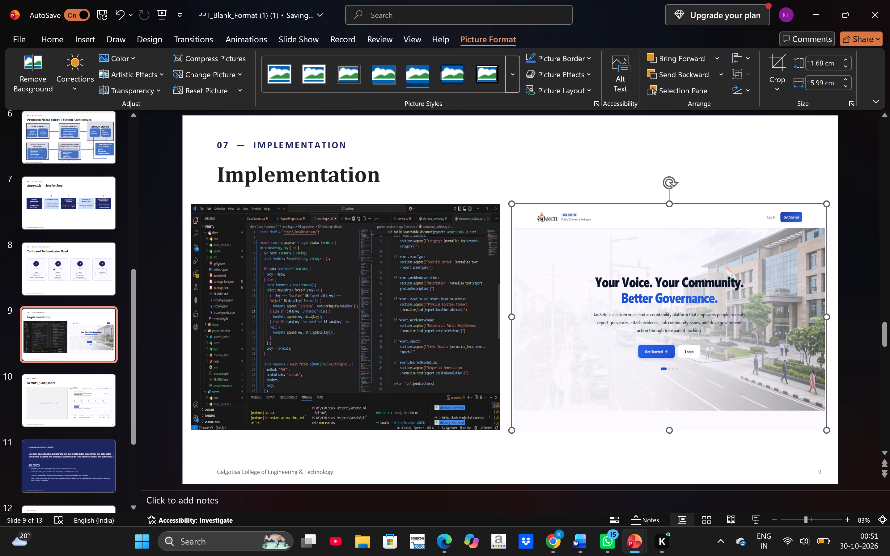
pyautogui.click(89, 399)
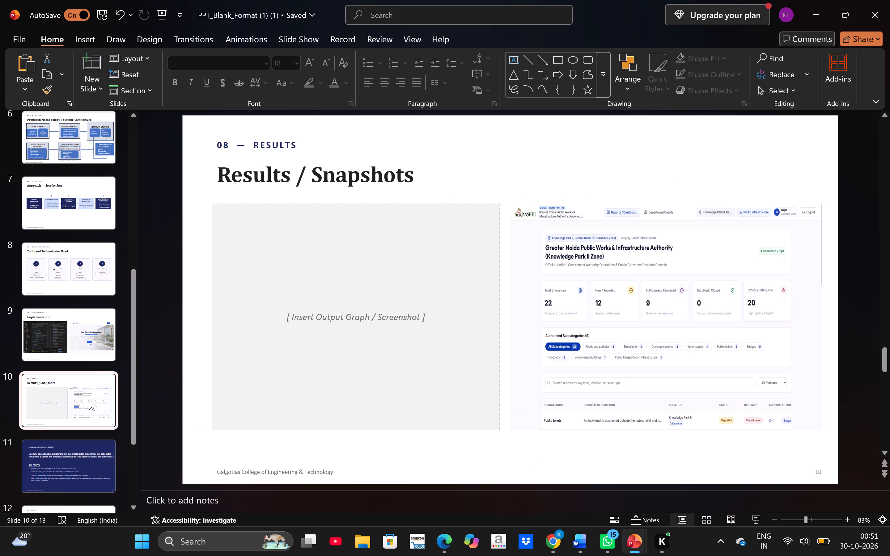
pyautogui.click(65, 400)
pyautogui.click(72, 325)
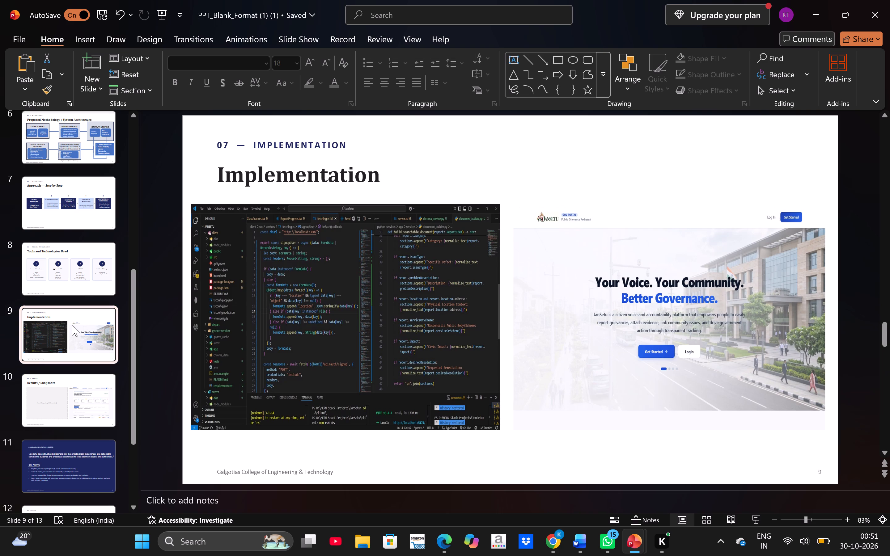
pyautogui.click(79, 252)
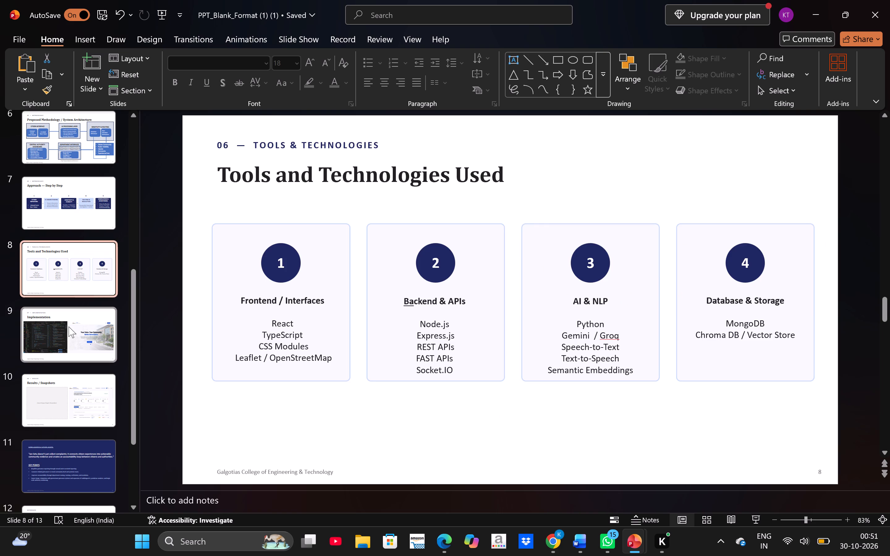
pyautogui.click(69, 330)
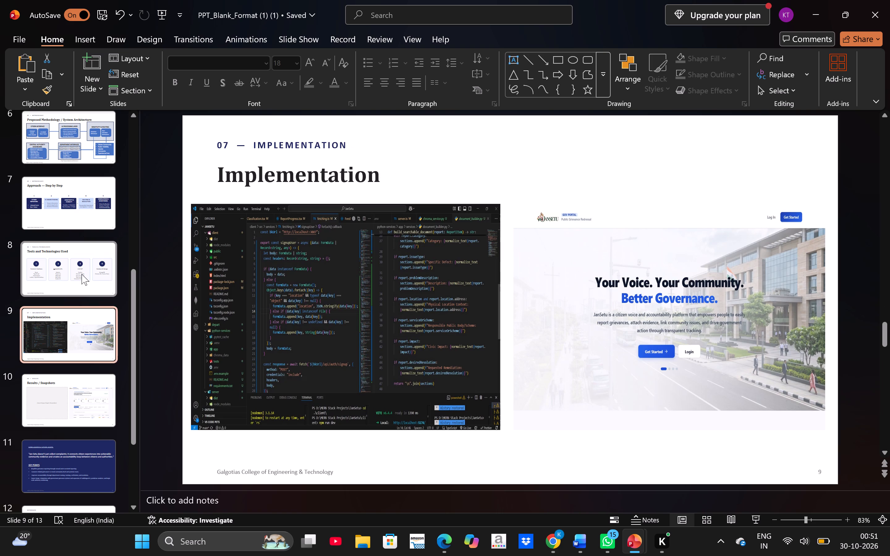
# Remove the underline from the letters "Bac" in the "Backend & APIs" heading on the Tools and Technologies Used slide.
pyautogui.click(82, 274)
pyautogui.click(418, 304)
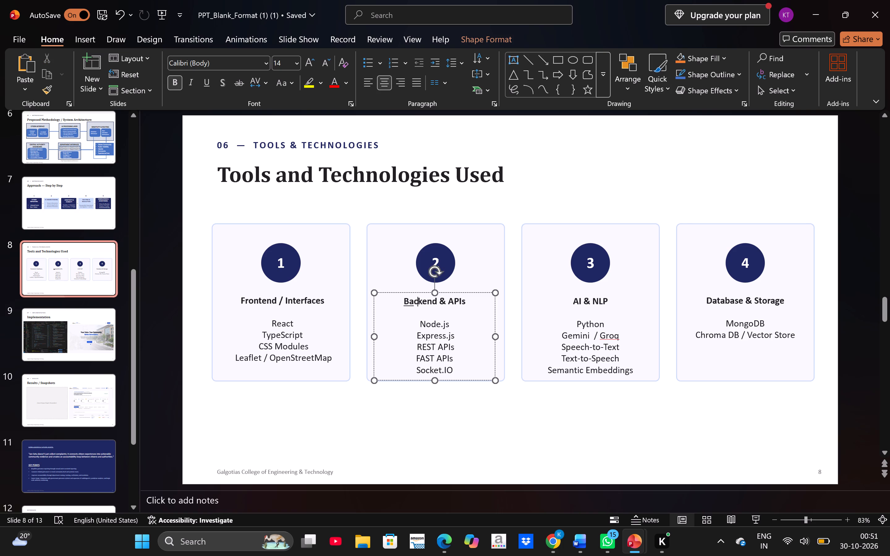
pyautogui.moveTo(418, 304); pyautogui.dragTo(405, 301)
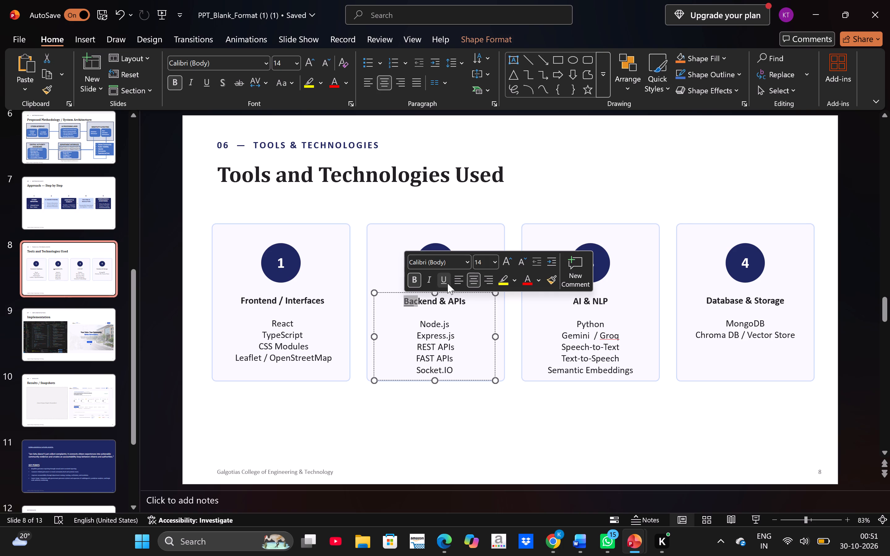
pyautogui.click(447, 282)
pyautogui.click(389, 428)
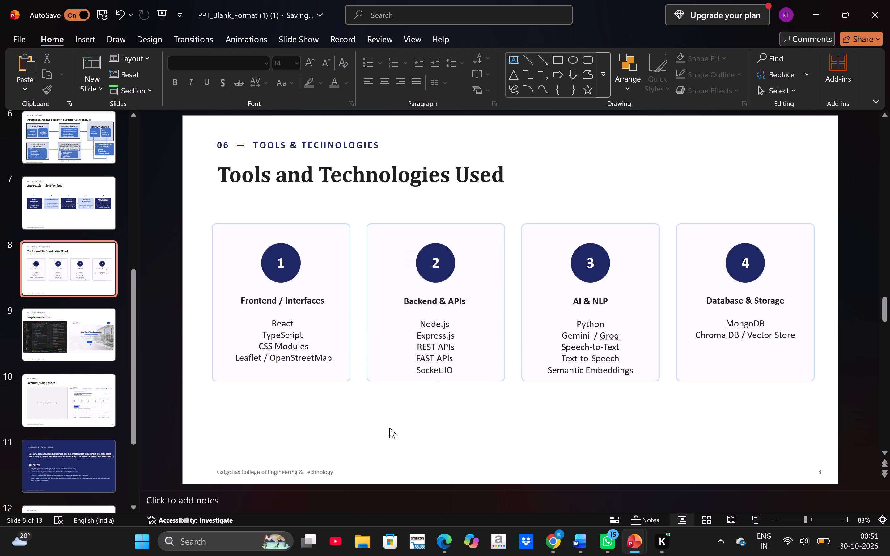
# Review the slides from Results / Snapshots through the conclusion and references to the closing Thank You slide.
pyautogui.click(53, 400)
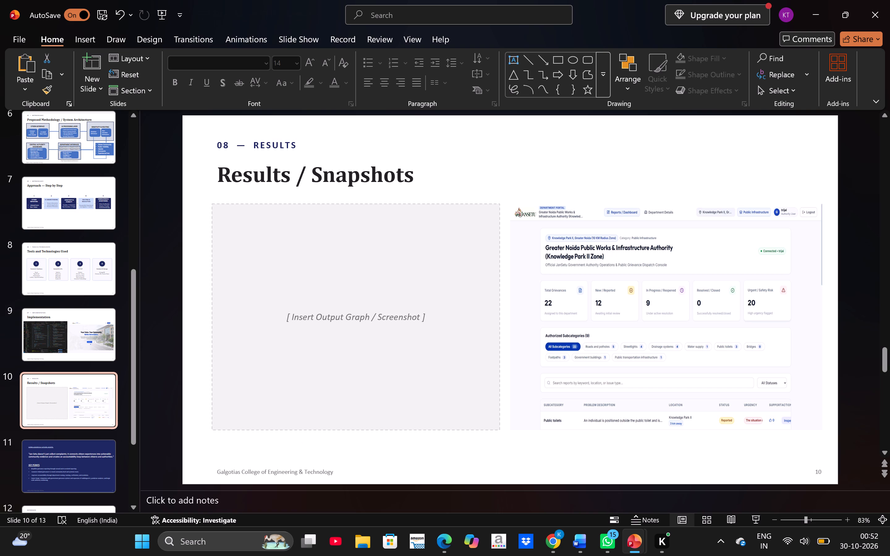
pyautogui.keyDown('ctrl'); pyautogui.scroll(4, 618, 306); pyautogui.keyUp('ctrl')
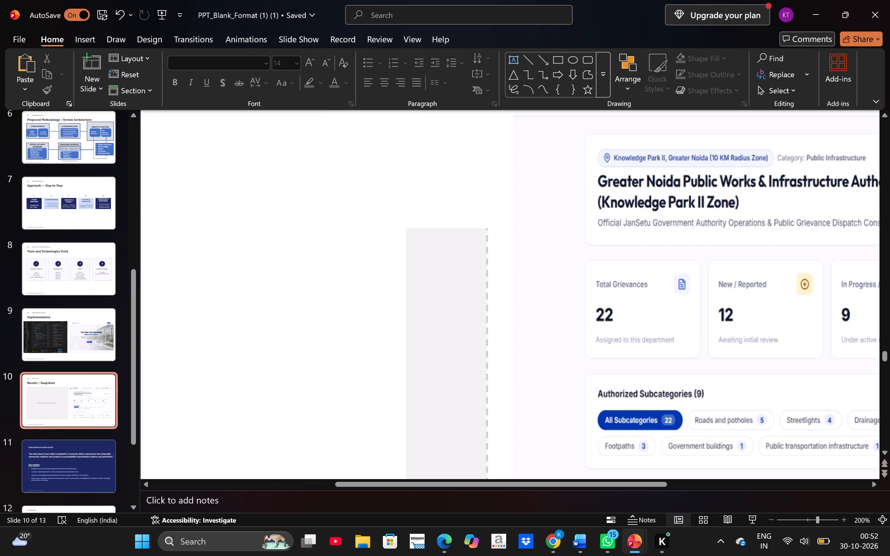
pyautogui.keyDown('ctrl'); pyautogui.scroll(-4, 618, 306); pyautogui.keyUp('ctrl')
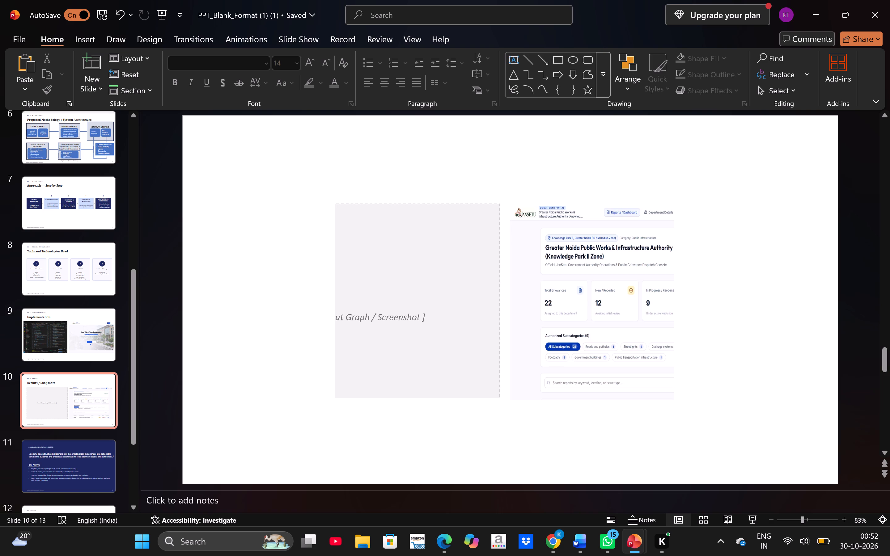
pyautogui.click(89, 489)
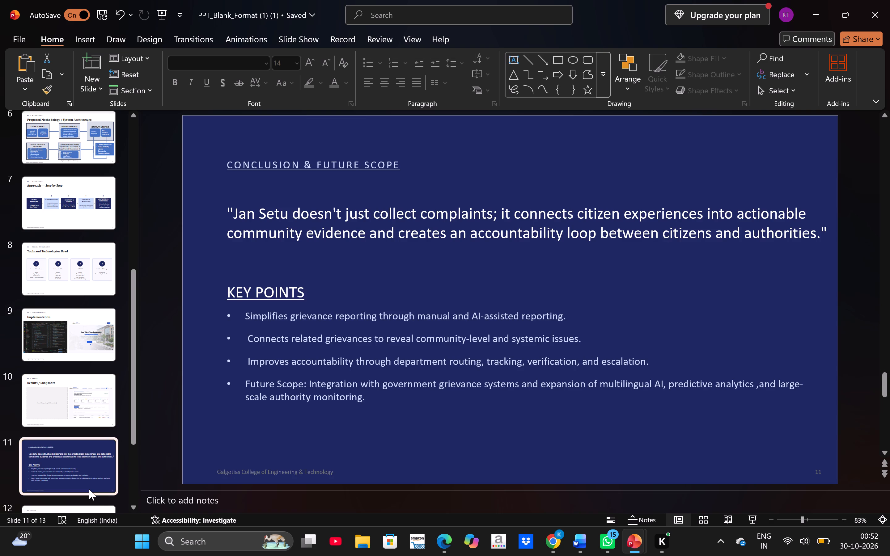
pyautogui.scroll(-1, 89, 489)
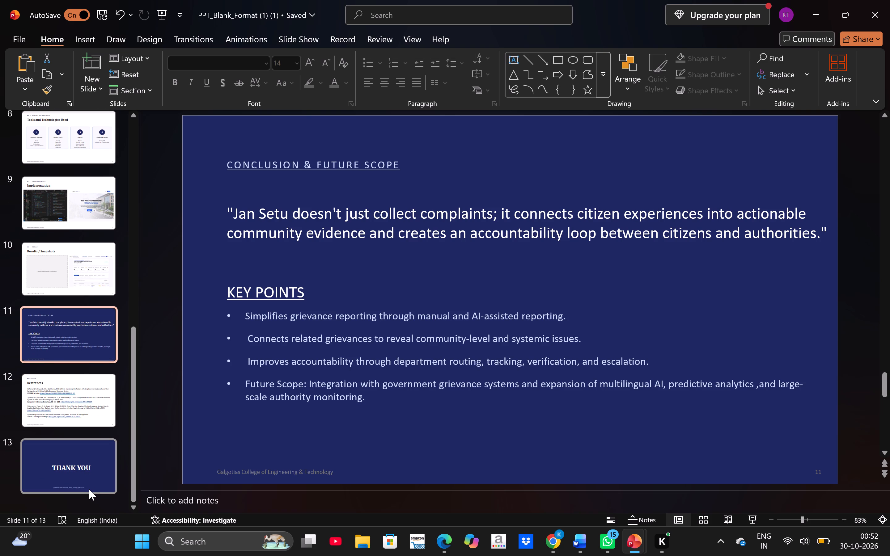
pyautogui.scroll(-1, 89, 489)
pyautogui.click(78, 392)
pyautogui.click(79, 445)
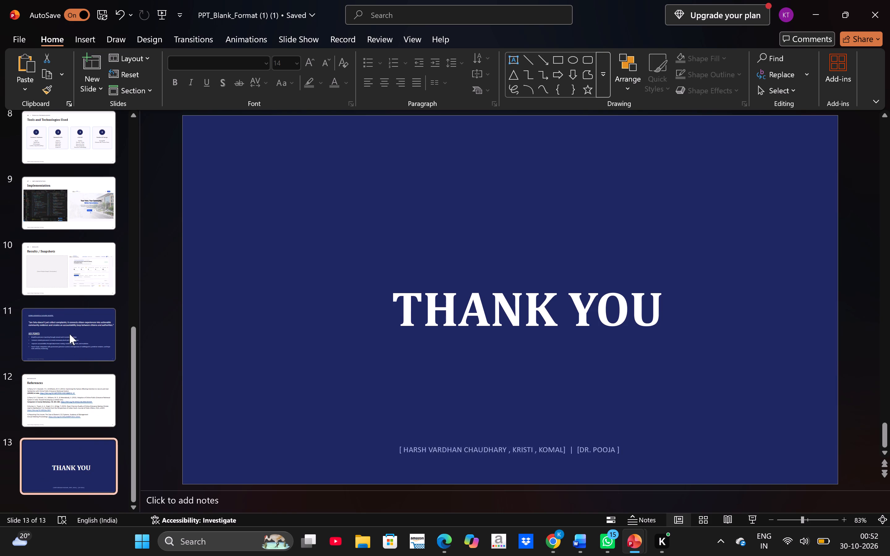
# Add a black outline to the department dashboard screenshot on the Results / Snapshots slide.
pyautogui.click(75, 288)
pyautogui.scroll(1, 75, 288)
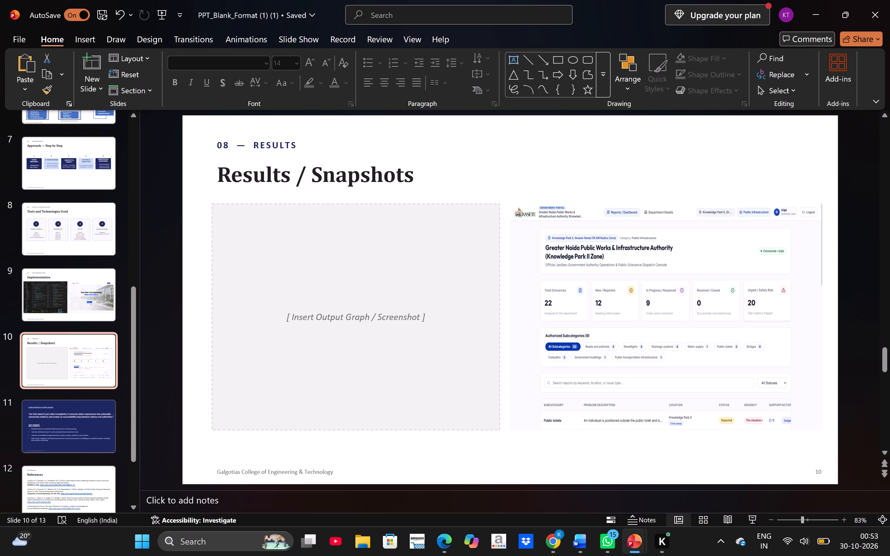
pyautogui.click(580, 236)
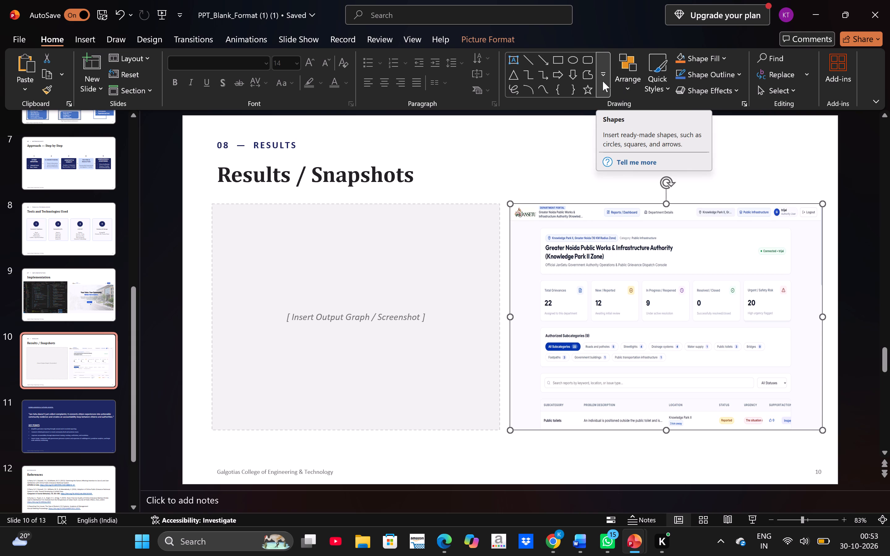
pyautogui.click(740, 75)
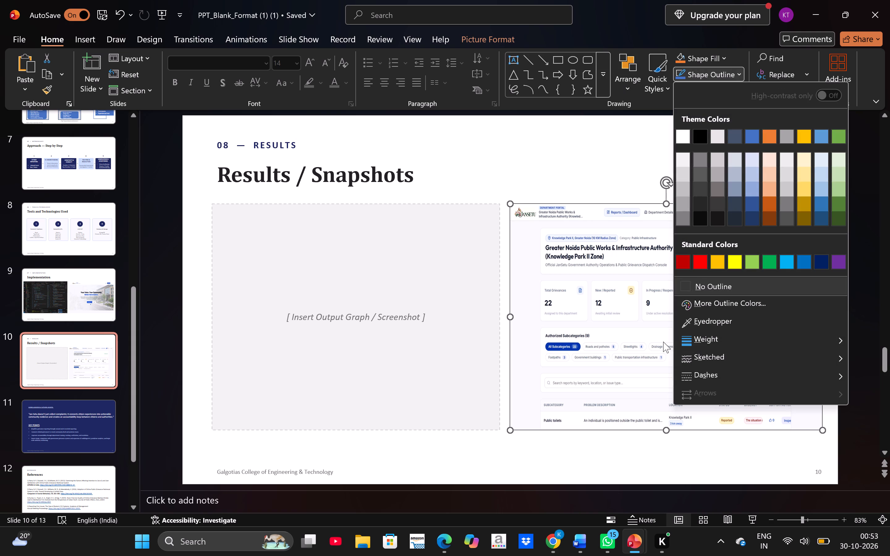
pyautogui.click(699, 132)
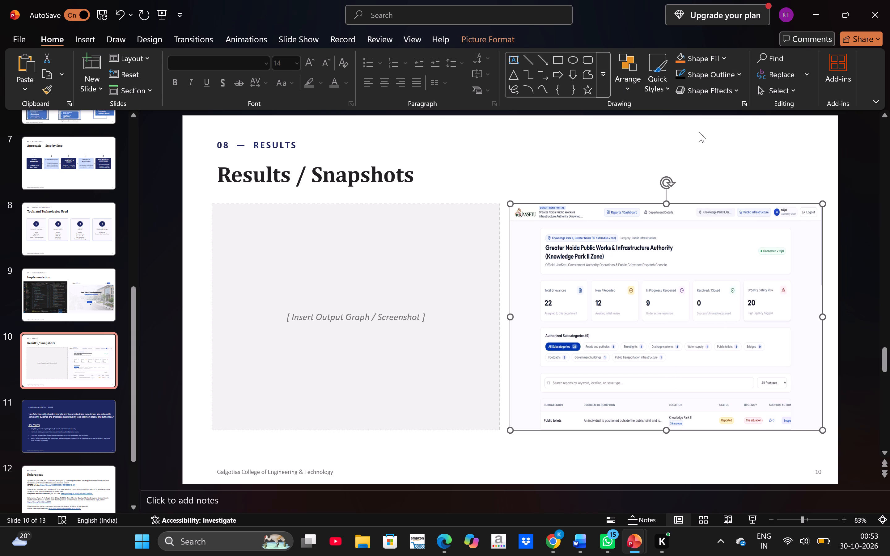
pyautogui.click(642, 171)
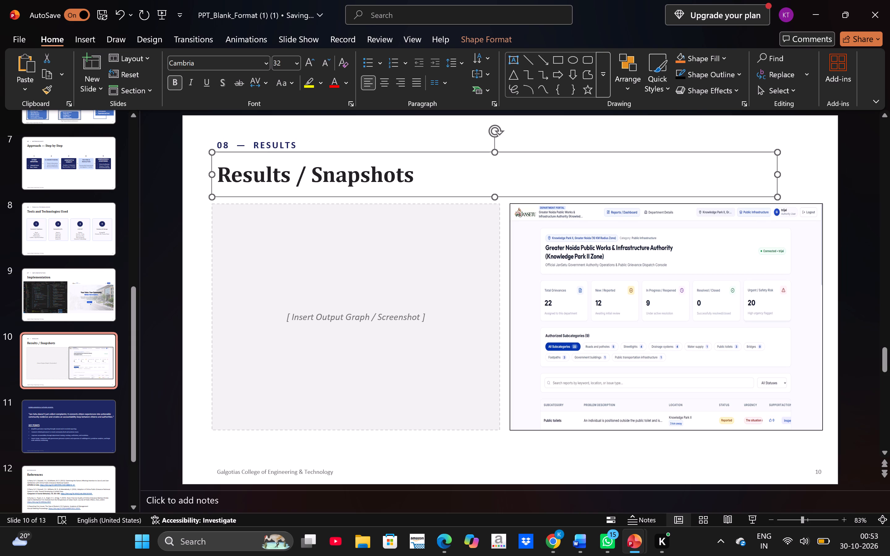
# Add a black outline to the website home page screenshot on the Implementation slide.
pyautogui.click(76, 300)
pyautogui.click(609, 309)
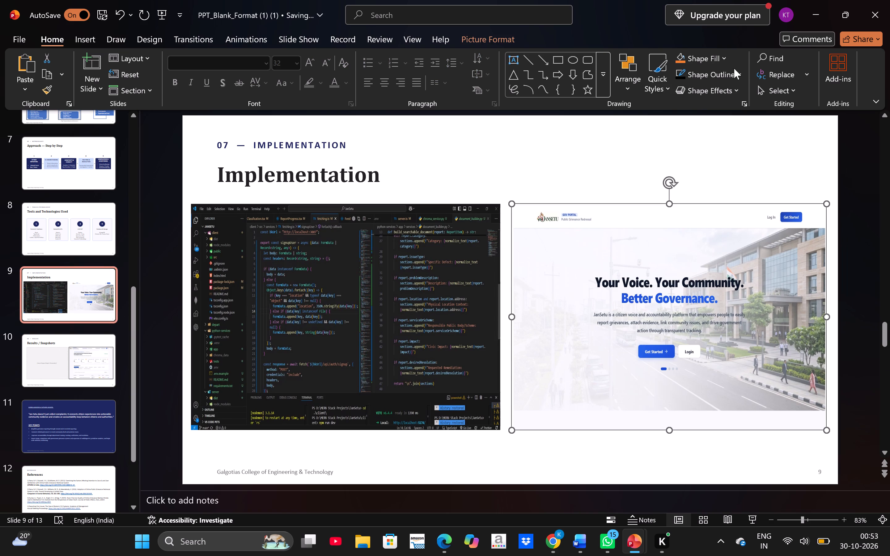
pyautogui.click(738, 72)
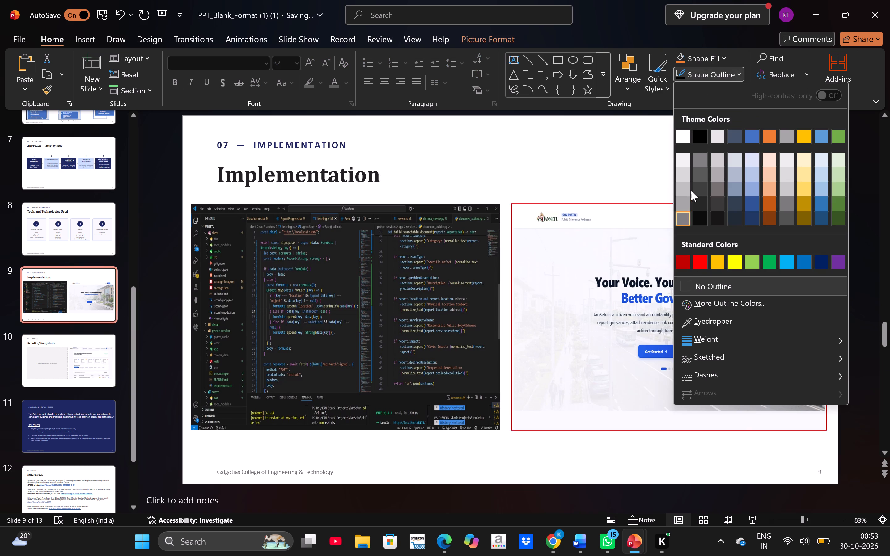
pyautogui.click(699, 139)
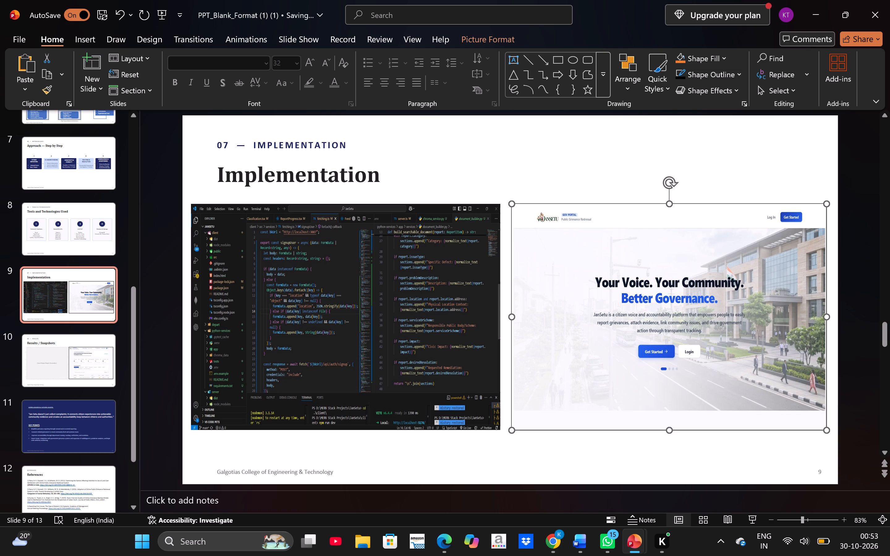
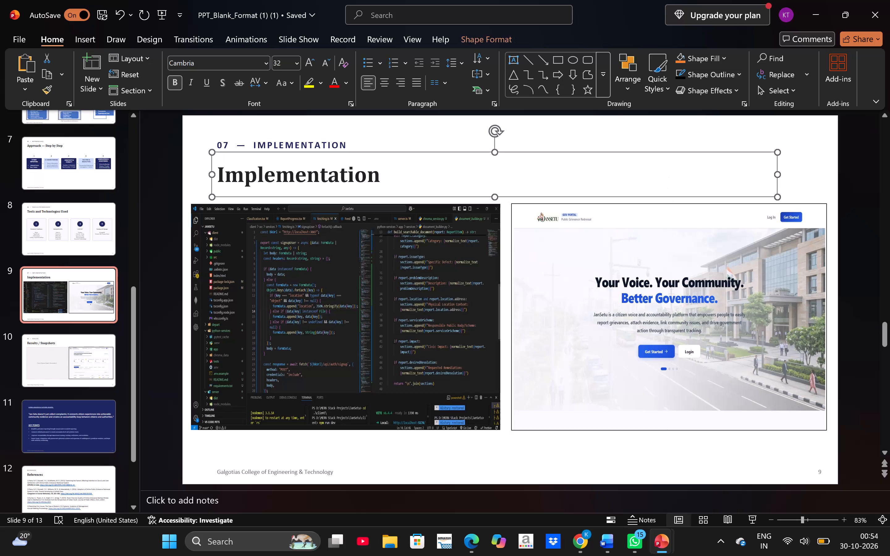
# Add an outline to the code editor screenshot on the Implementation slide.
pyautogui.click(480, 253)
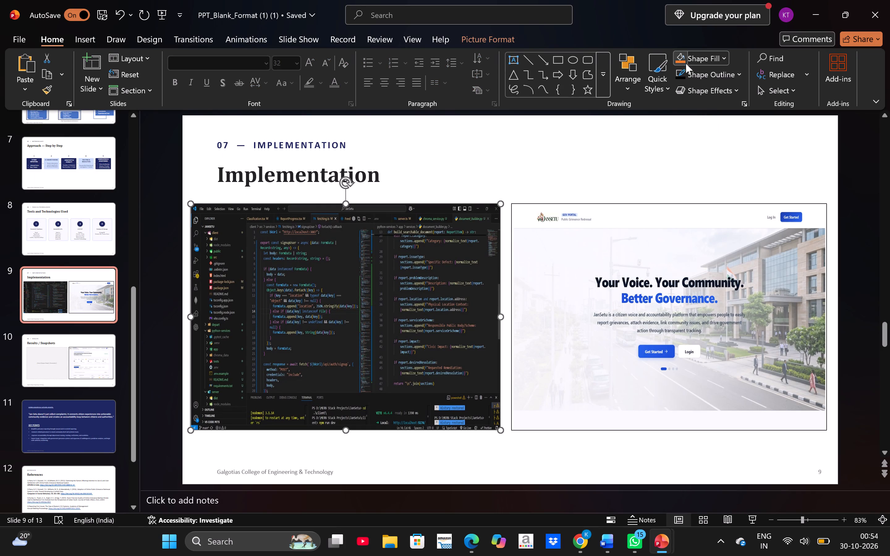
# Set the outline of the code editor screenshot on the Implementation slide to black.
pyautogui.click(733, 75)
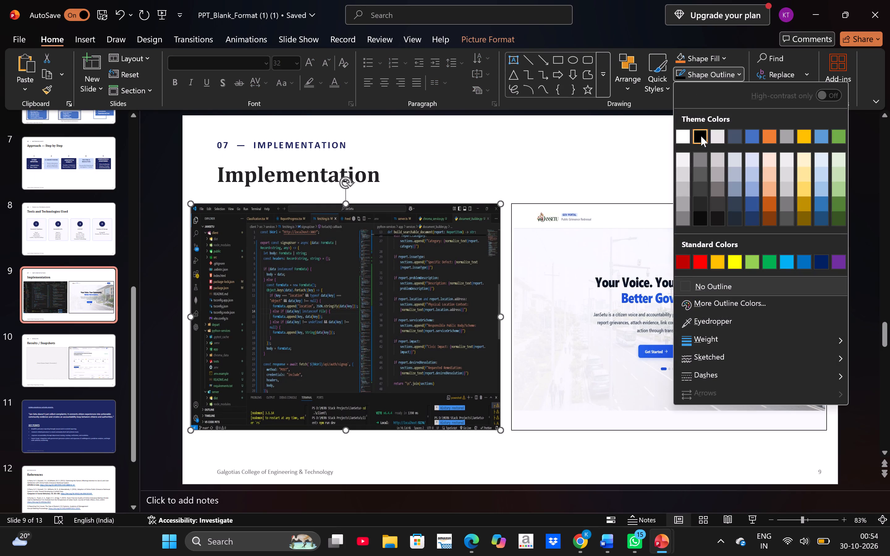
pyautogui.click(701, 136)
pyautogui.click(524, 182)
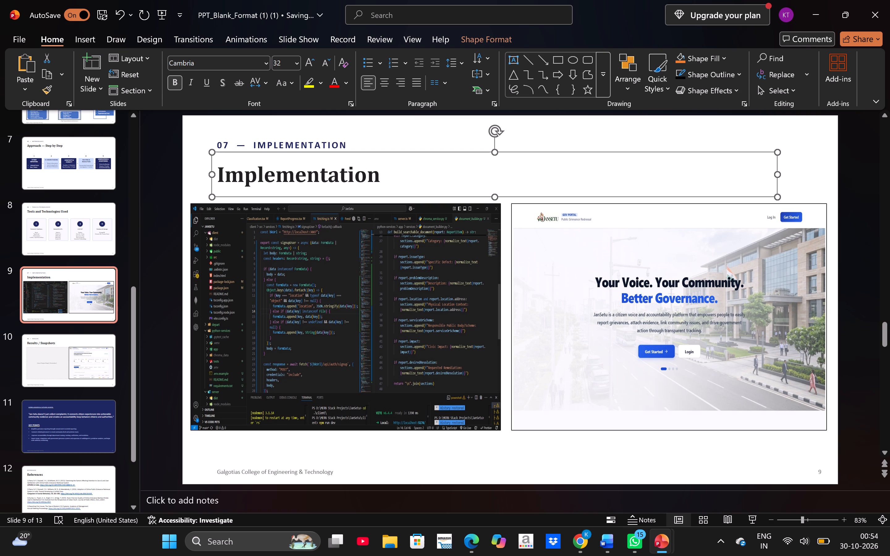
# Go to the Results / Snapshots slide with the empty output graph / screenshot placeholder.
pyautogui.click(54, 378)
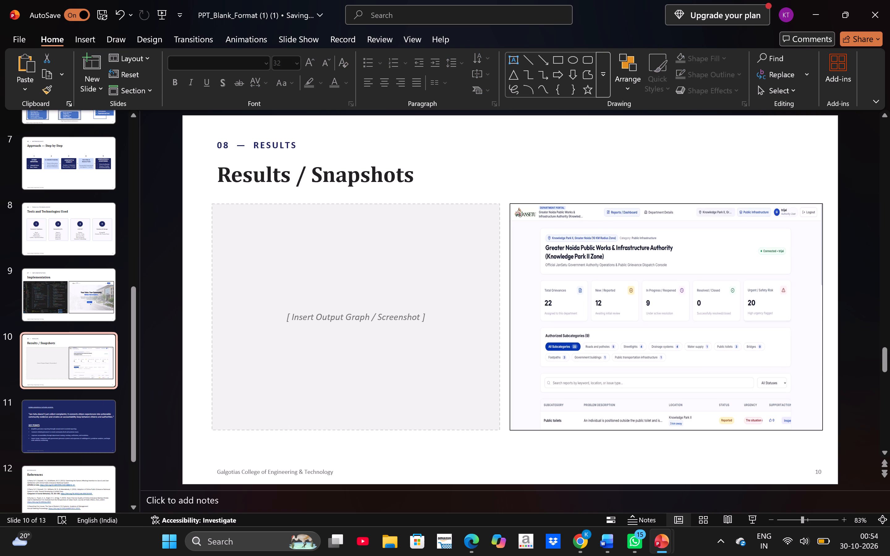
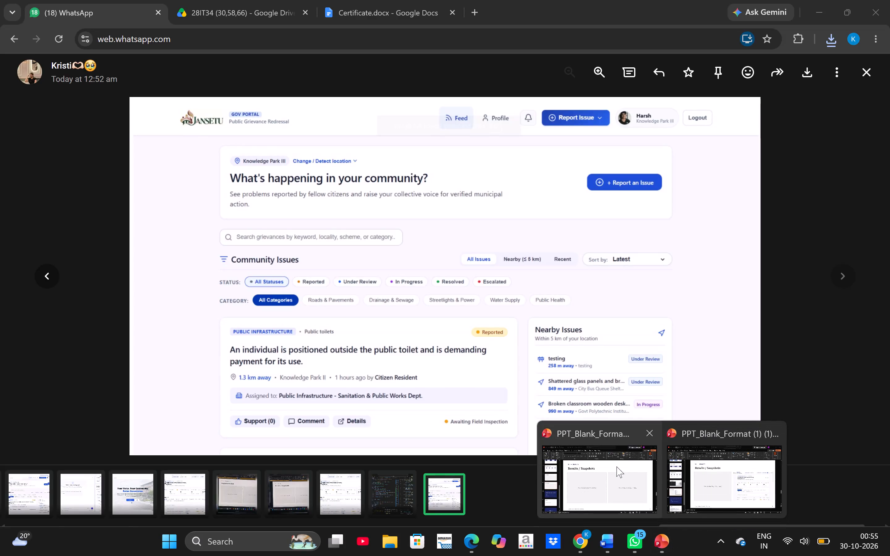
# Switch to the PPT_Blank_Format (1) (1) presentation in PowerPoint and insert WhatsApp Image 2026-10-30 at 12.52.51 AM from Downloads on the Results / Snapshots slide.
pyautogui.click(608, 477)
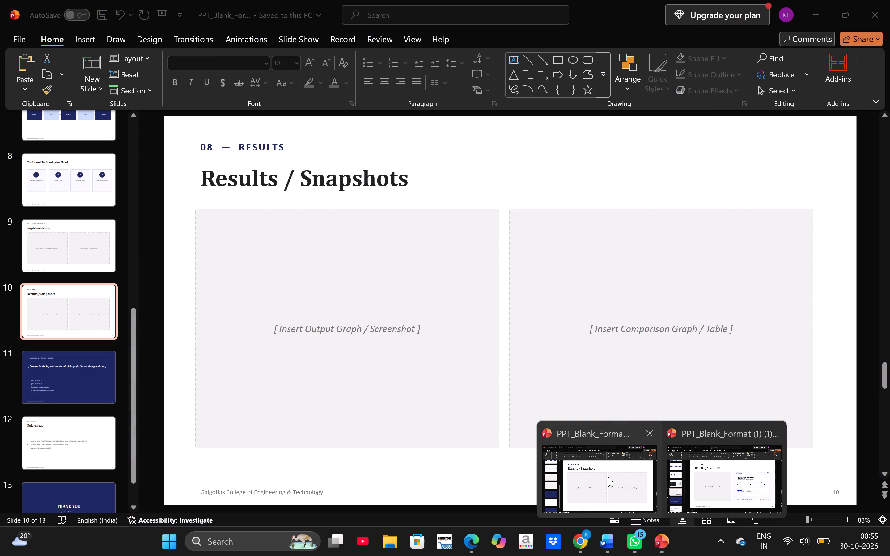
pyautogui.click(727, 469)
pyautogui.click(381, 329)
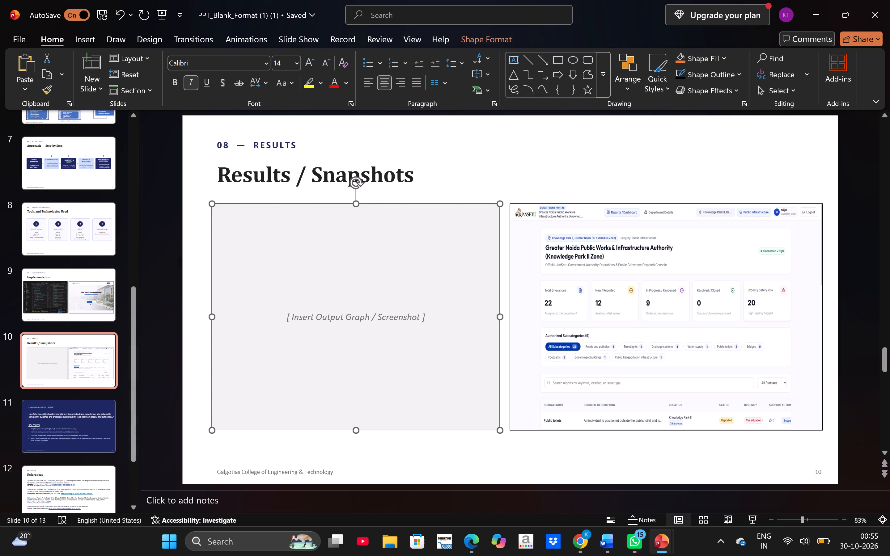
pyautogui.click(91, 38)
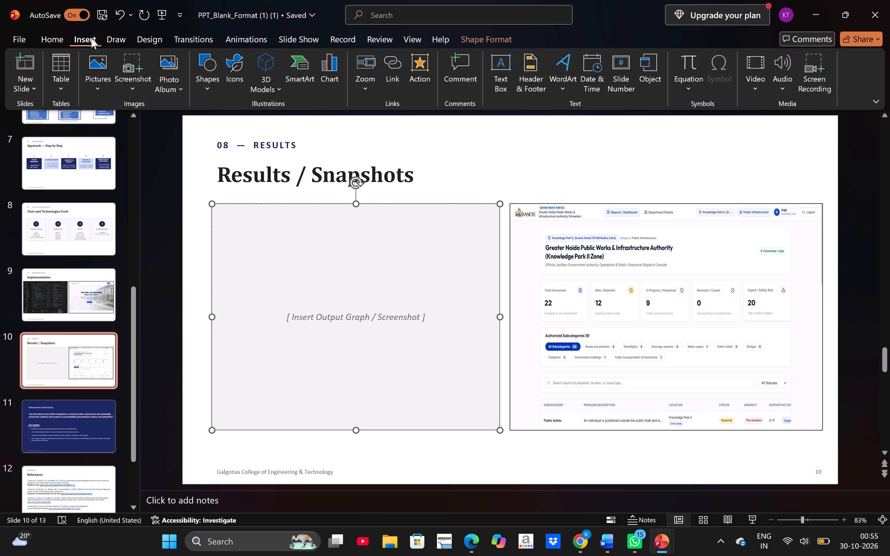
pyautogui.click(96, 90)
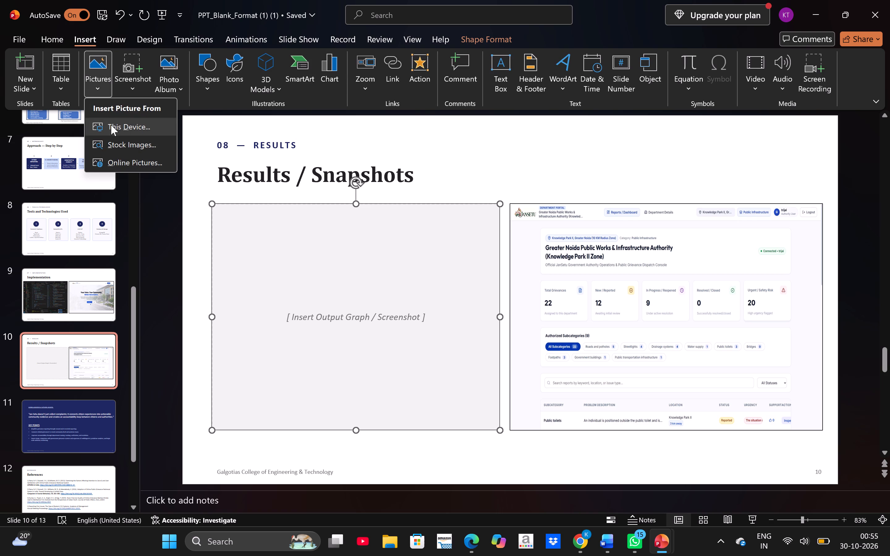
pyautogui.click(111, 125)
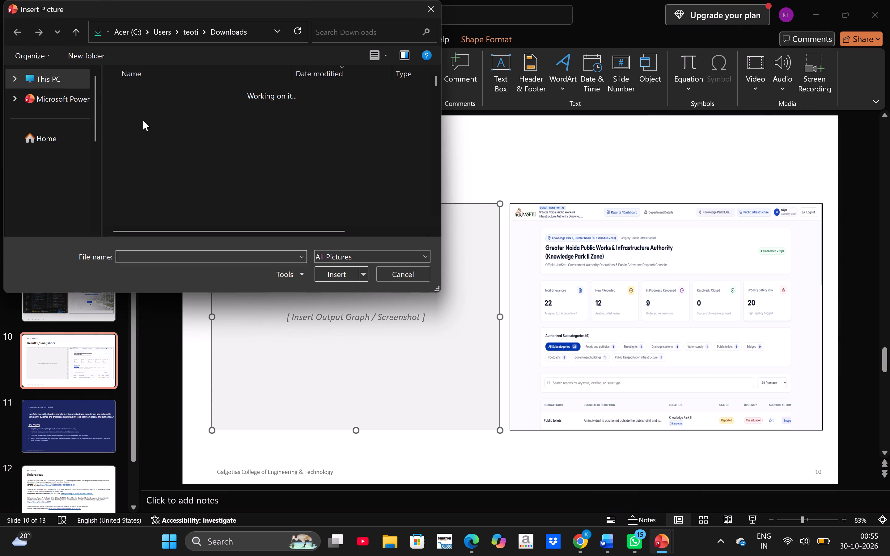
pyautogui.click(149, 109)
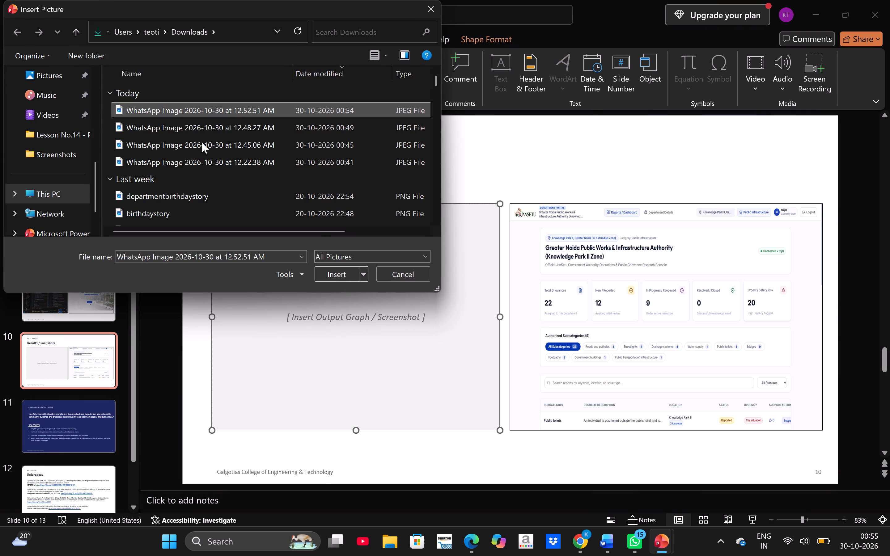
pyautogui.click(333, 271)
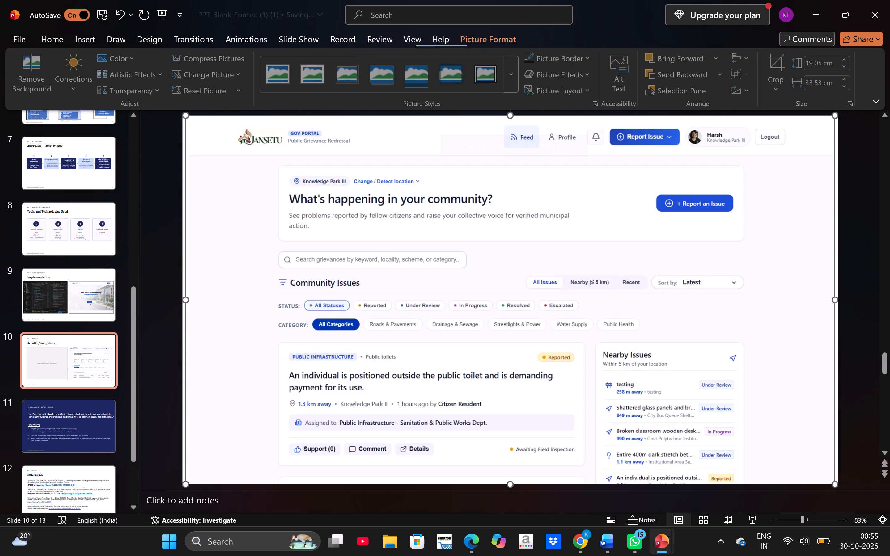
# Shrink the community issues feed screenshot and align it over the Insert Output Graph / Screenshot placeholder, clear of the department dashboard image.
pyautogui.moveTo(837, 486); pyautogui.dragTo(424, 343)
pyautogui.moveTo(393, 257); pyautogui.dragTo(407, 284)
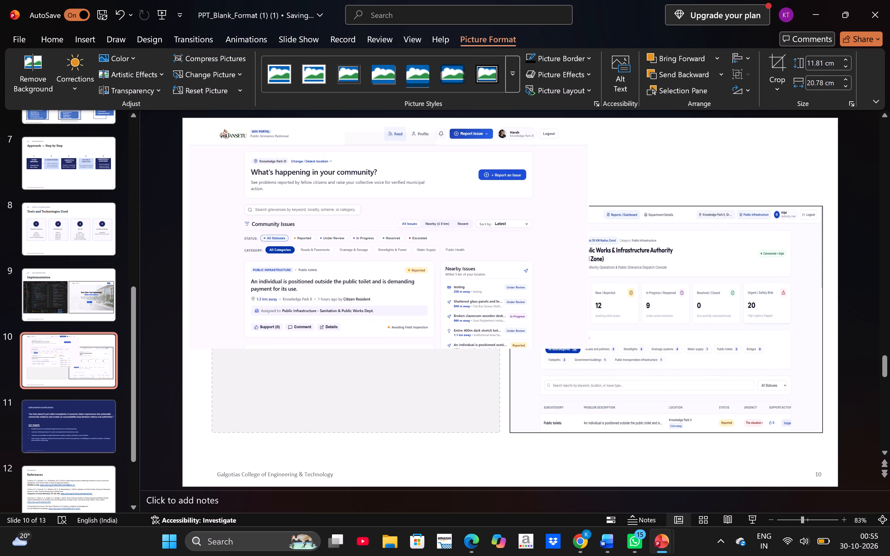
pyautogui.moveTo(407, 284); pyautogui.dragTo(435, 342)
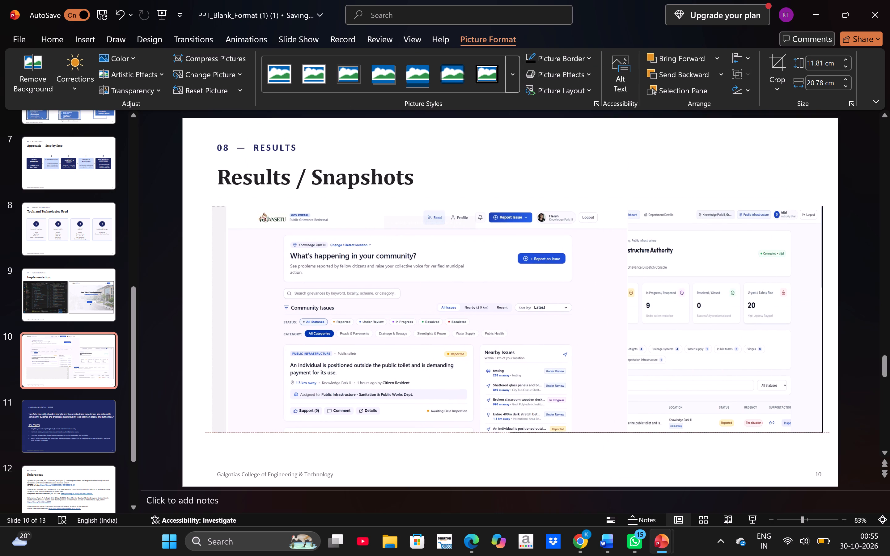
pyautogui.moveTo(435, 342); pyautogui.dragTo(419, 344)
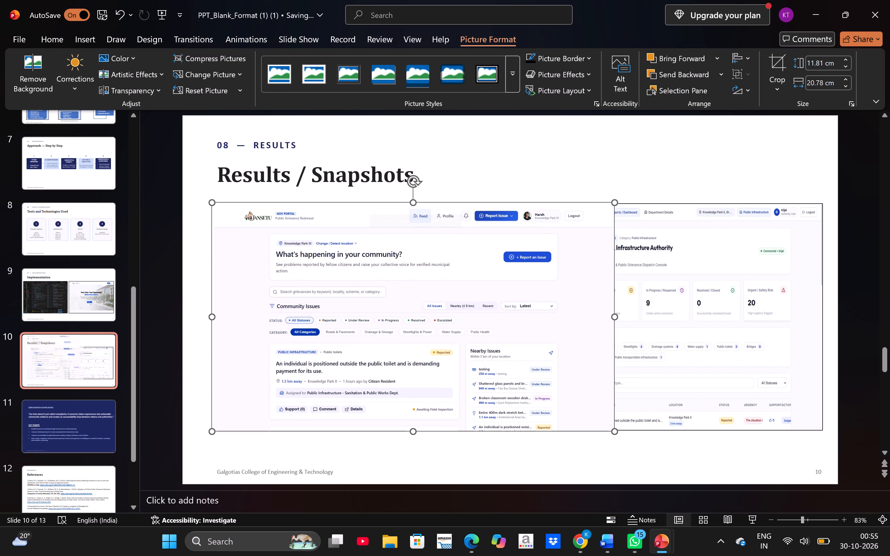
pyautogui.moveTo(615, 432); pyautogui.dragTo(341, 376)
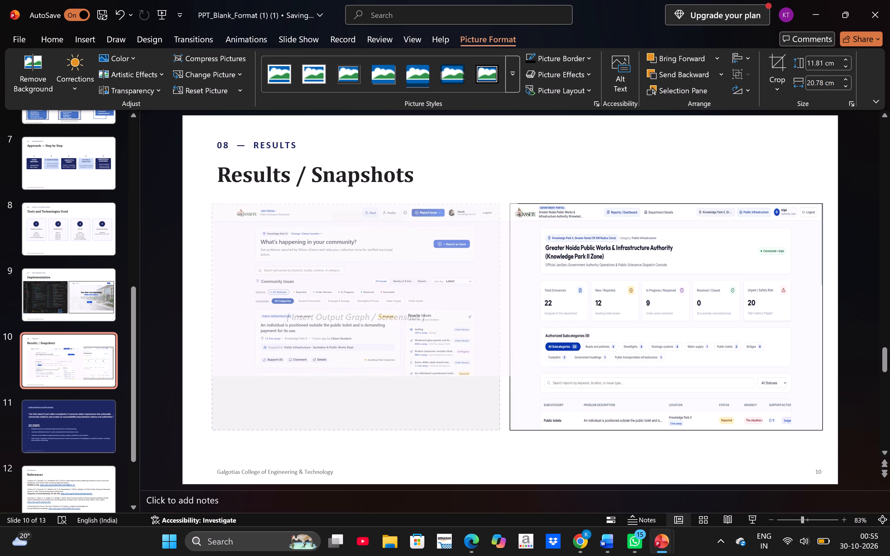
# Resize the community issues screenshot on the Results slide to about 11.78 cm high by 15.74 cm wide, beside the dashboard screenshot.
pyautogui.moveTo(341, 376); pyautogui.dragTo(328, 366)
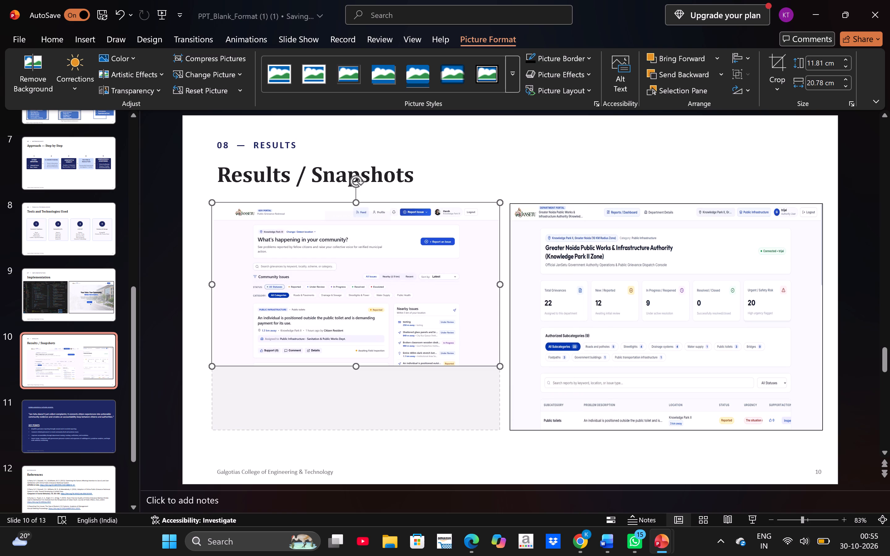
pyautogui.moveTo(314, 336); pyautogui.dragTo(297, 335)
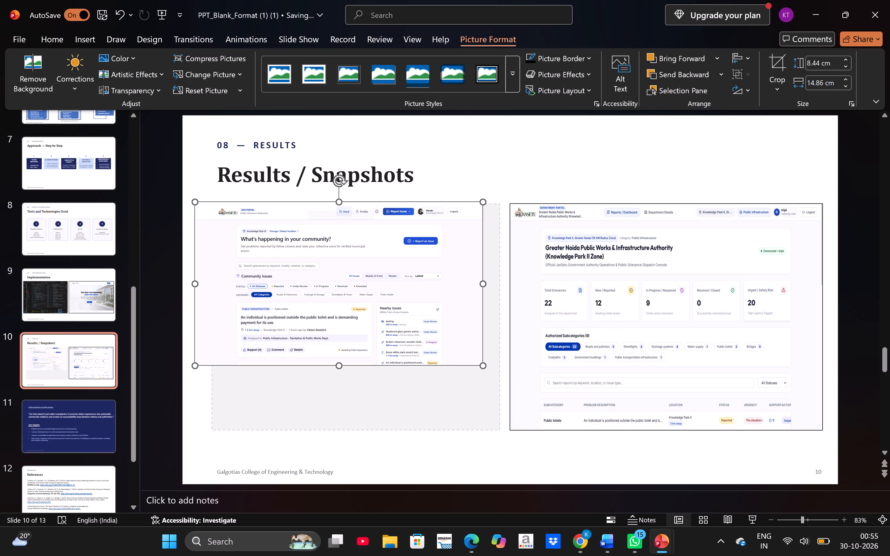
pyautogui.moveTo(485, 281); pyautogui.dragTo(498, 285)
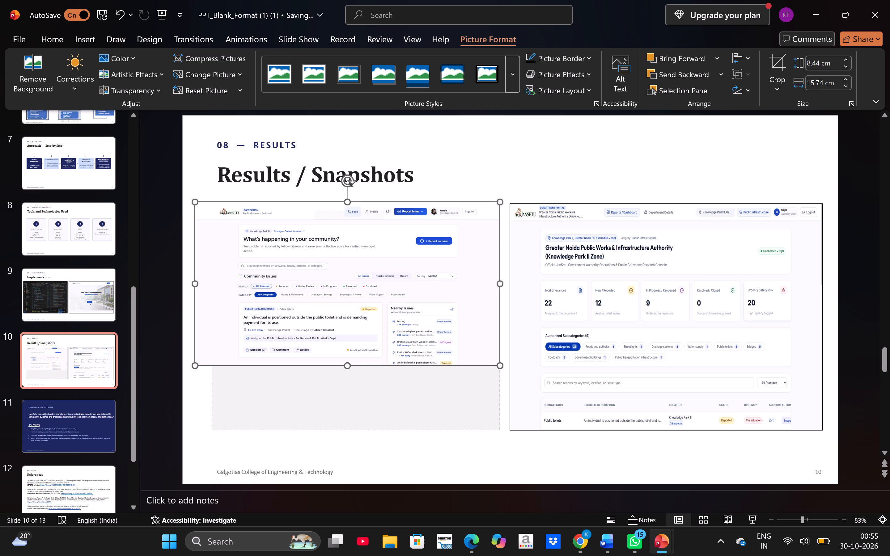
pyautogui.moveTo(345, 365); pyautogui.dragTo(344, 432)
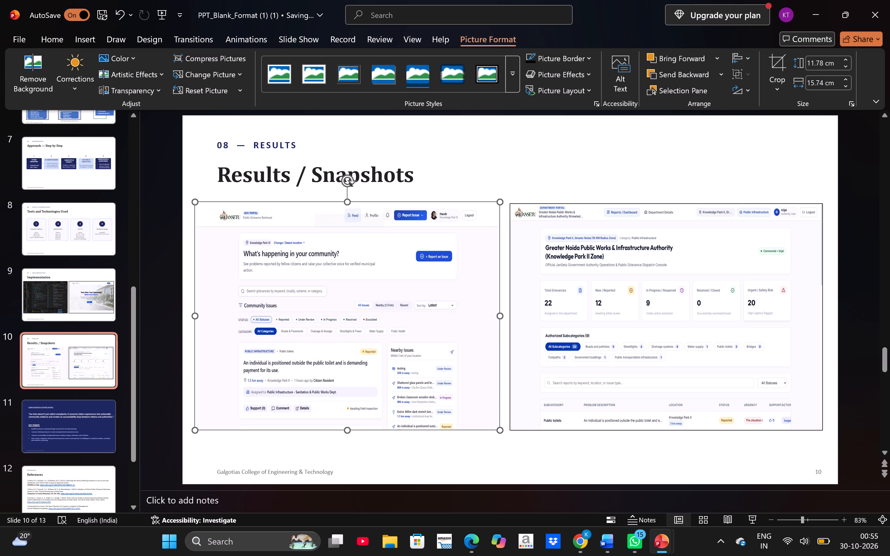
pyautogui.click(411, 345)
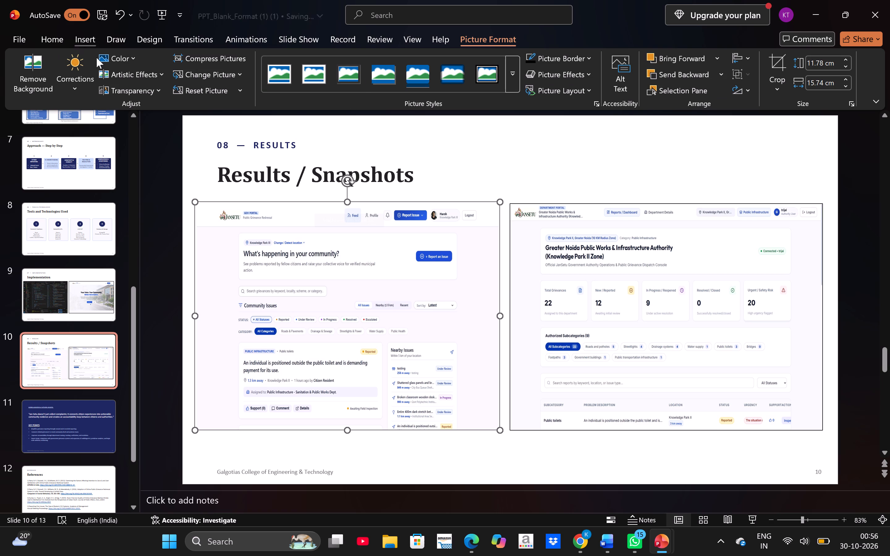
pyautogui.click(422, 261)
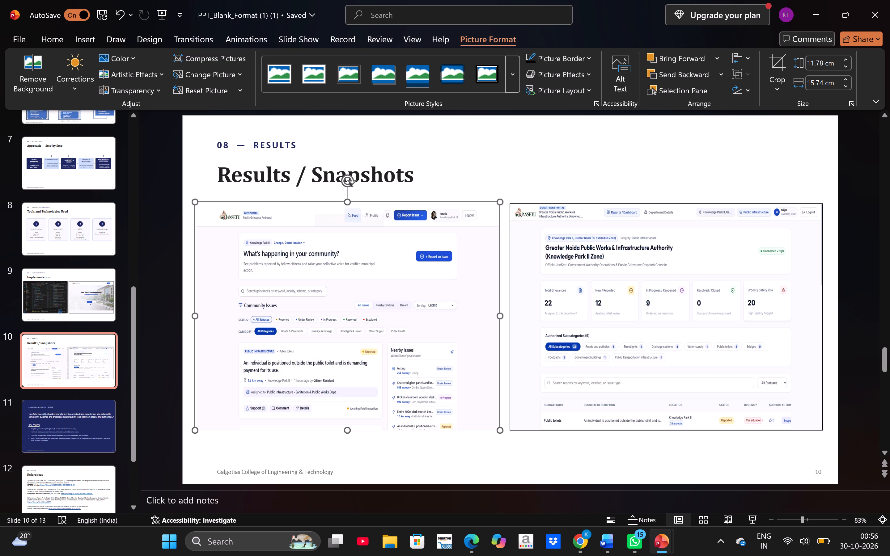
# Move the community issues screenshot aside and delete the empty placeholder behind it.
pyautogui.moveTo(412, 305); pyautogui.dragTo(423, 331)
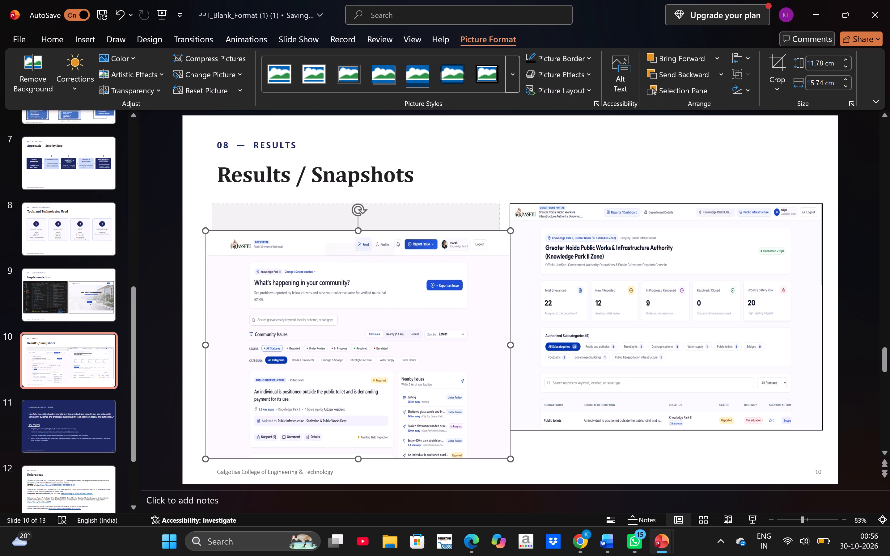
pyautogui.click(444, 214)
pyautogui.press('BackSpace')
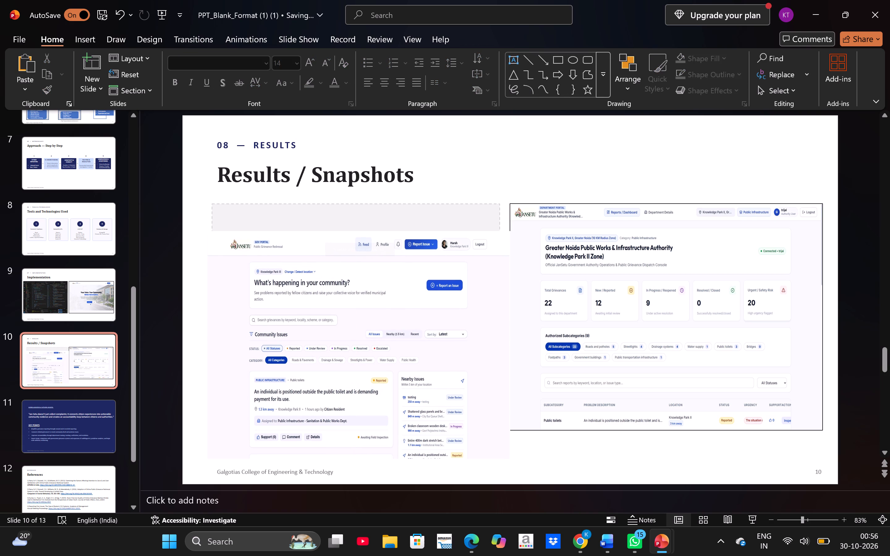
pyautogui.click(444, 214)
pyautogui.press('BackSpace')
# Move the community issues screenshot back up beside the dashboard screenshot, lining up their bottom edges.
pyautogui.click(438, 267)
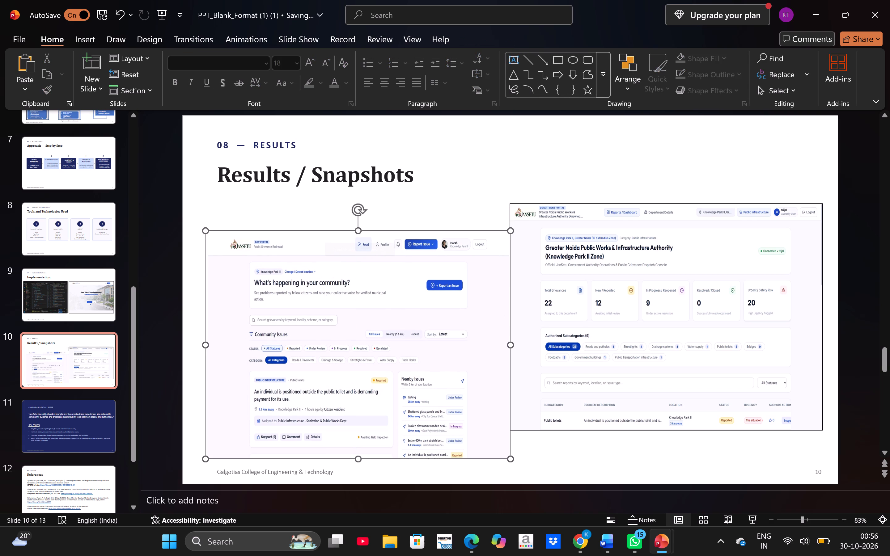
pyautogui.moveTo(438, 267); pyautogui.dragTo(425, 232)
pyautogui.click(425, 232)
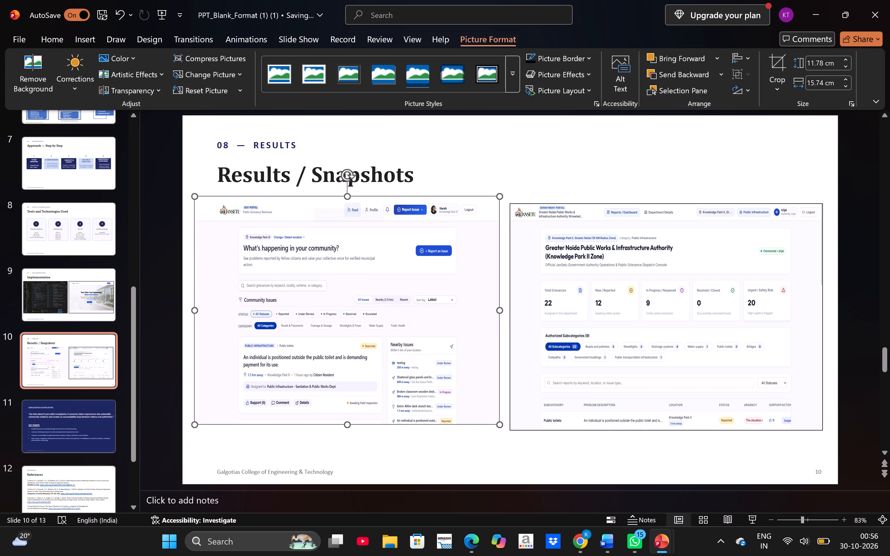
pyautogui.moveTo(426, 234); pyautogui.dragTo(426, 240)
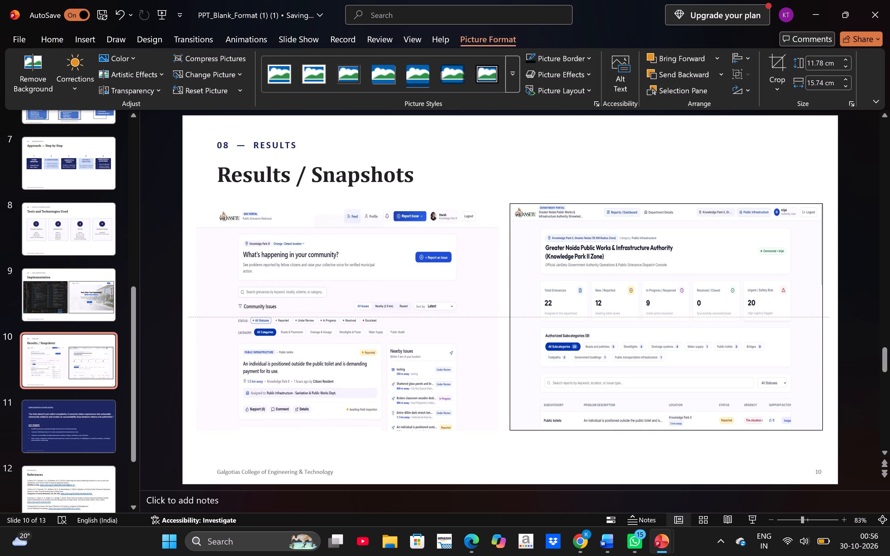
pyautogui.moveTo(426, 240); pyautogui.dragTo(424, 238)
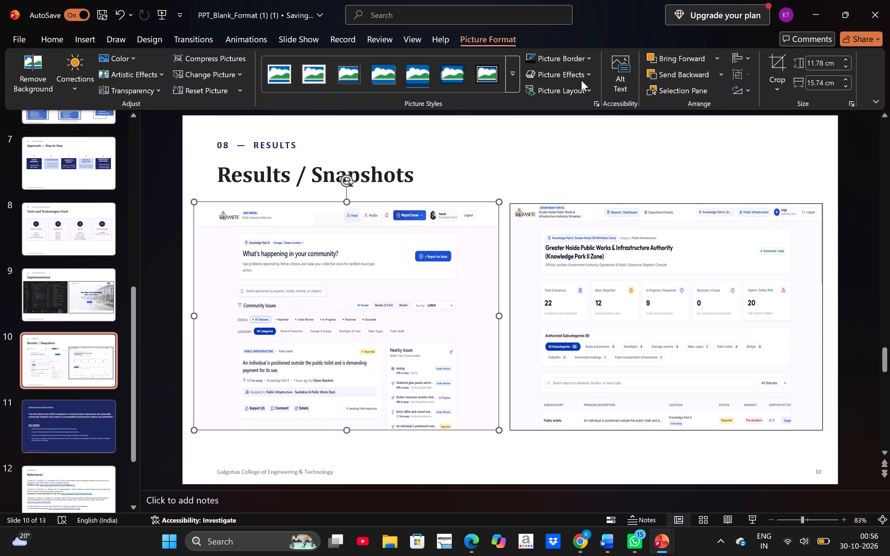
# Add a black outline to the community issues screenshot on the Results slide.
pyautogui.click(591, 57)
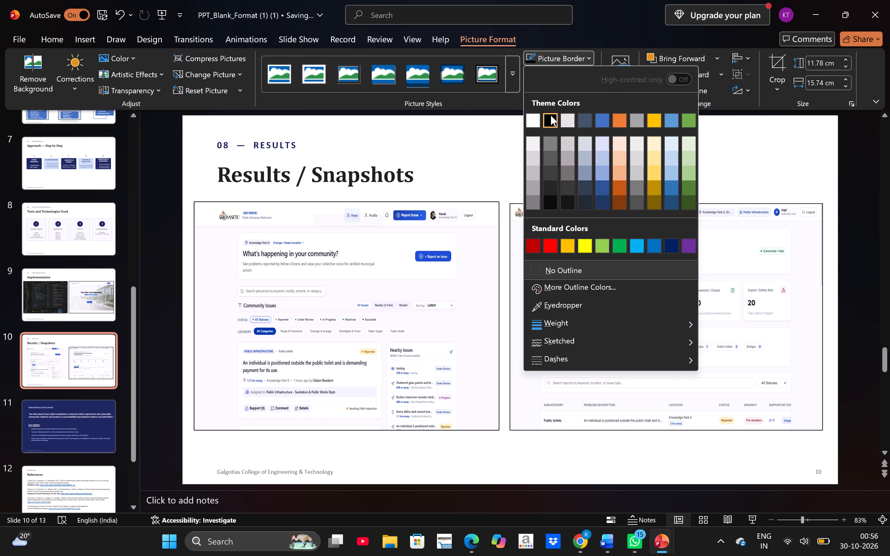
pyautogui.click(551, 115)
pyautogui.click(502, 173)
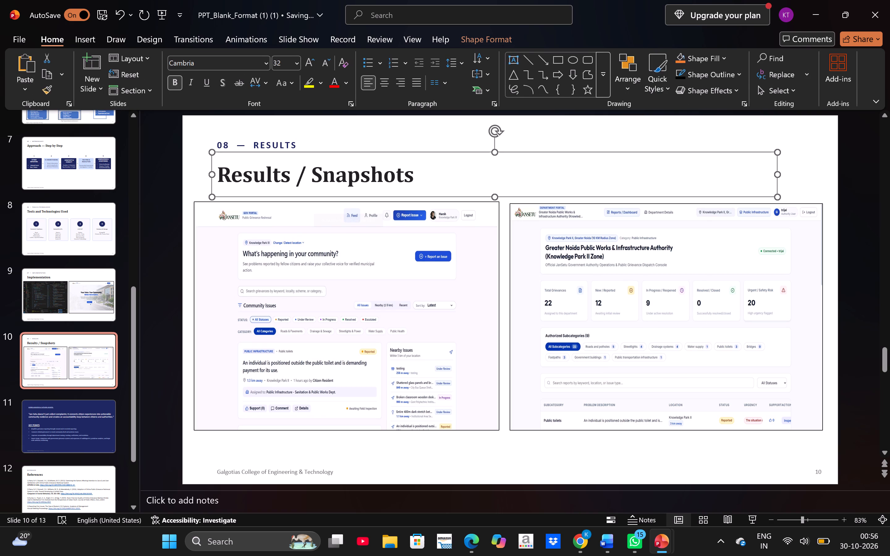
pyautogui.click(480, 457)
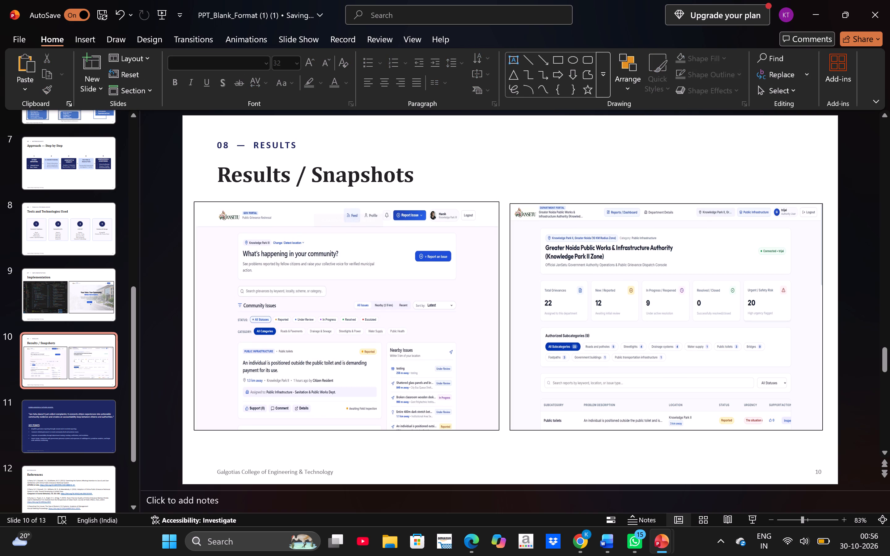
# Resize the authority dashboard screenshot to about 11.78 cm high by 16.26 cm wide, matching the height of the neighbouring screenshot.
pyautogui.click(750, 322)
pyautogui.moveTo(750, 322); pyautogui.dragTo(755, 322)
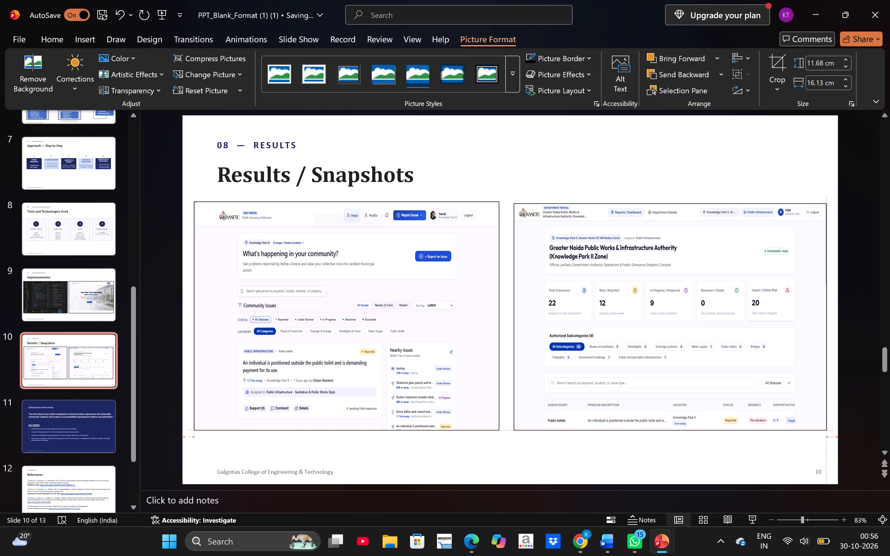
pyautogui.moveTo(755, 322); pyautogui.dragTo(751, 318)
pyautogui.click(823, 428)
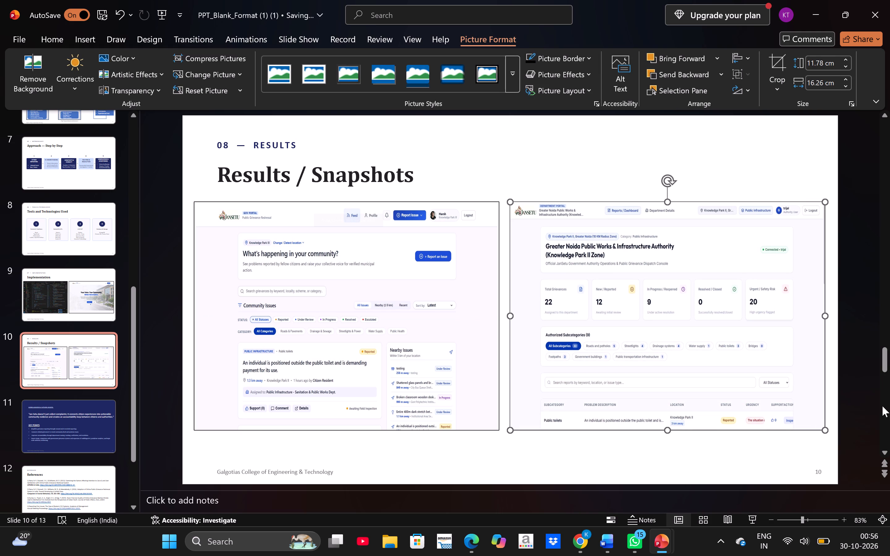
# Review the finished slides, including the title, Implementation, Results, Conclusion and References slides.
pyautogui.click(889, 341)
pyautogui.click(61, 355)
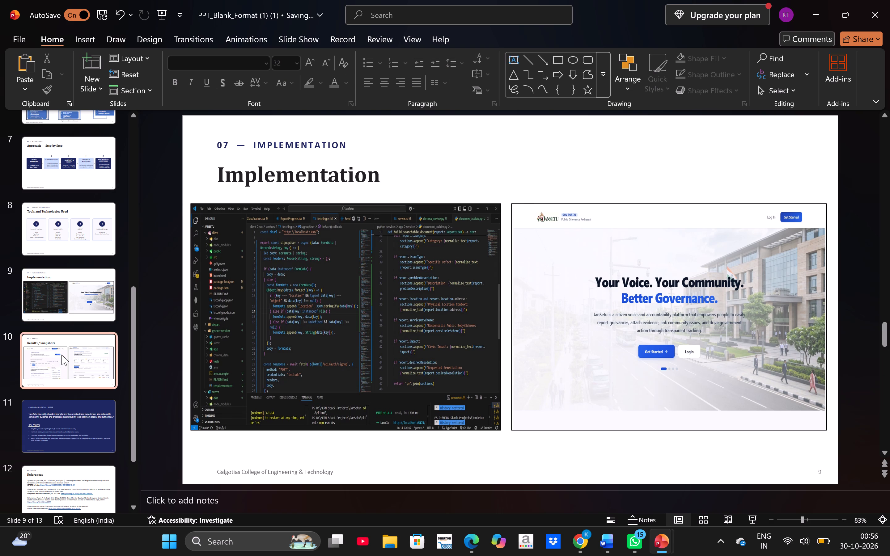
pyautogui.click(61, 355)
pyautogui.click(90, 300)
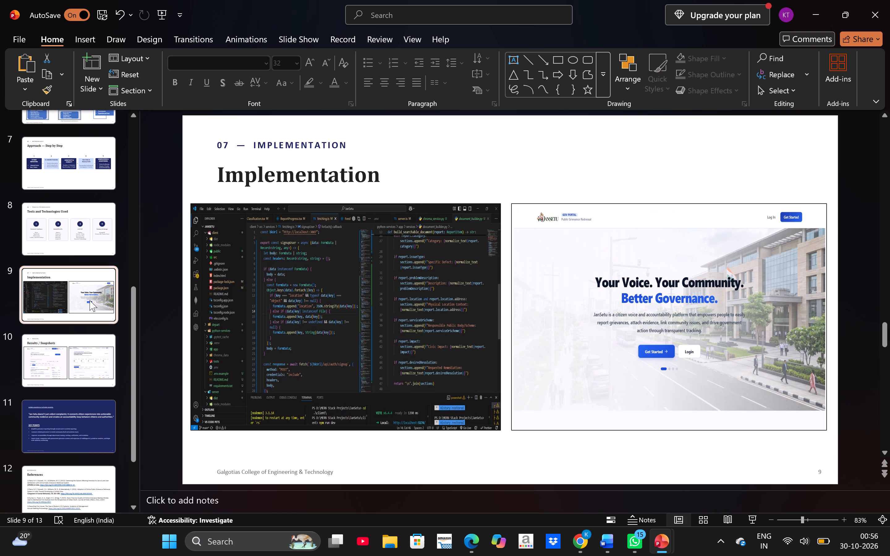
pyautogui.click(30, 442)
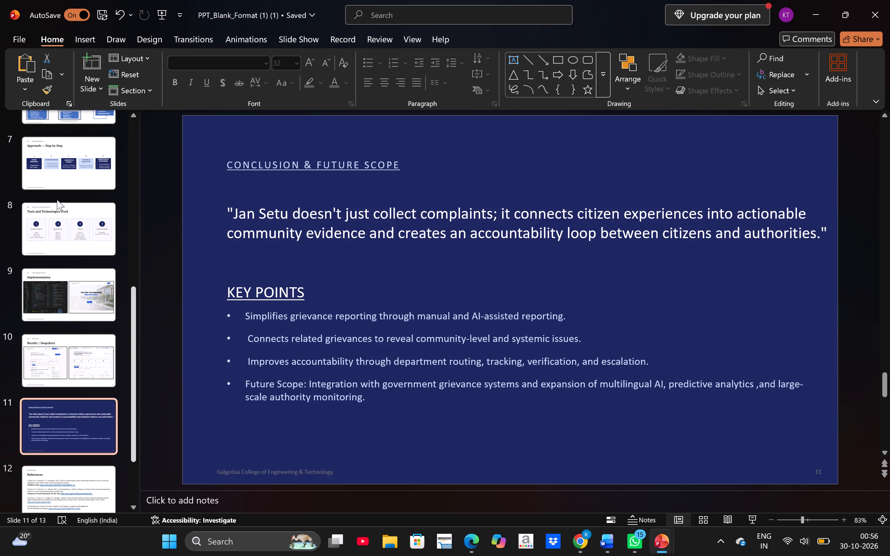
pyautogui.scroll(2, 57, 200)
pyautogui.scroll(7, 78, 345)
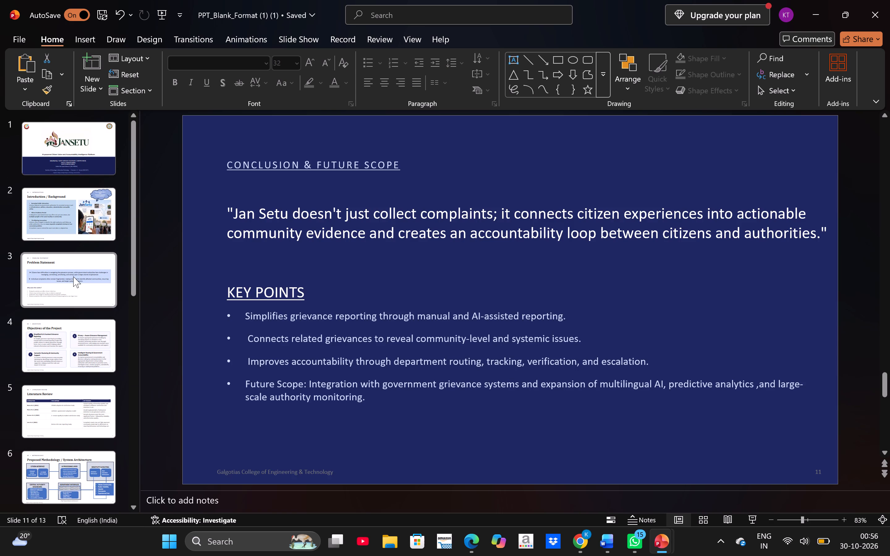
pyautogui.click(73, 276)
pyautogui.click(84, 152)
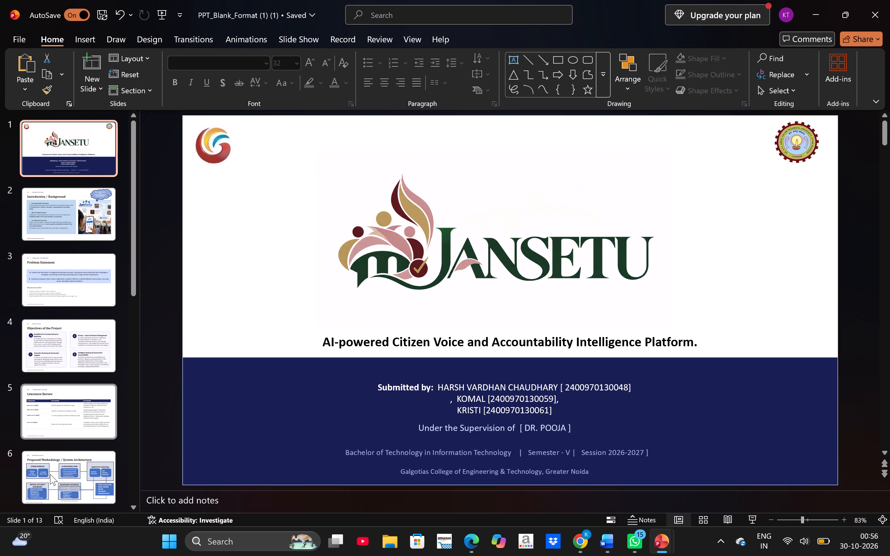
pyautogui.scroll(-6, 50, 474)
pyautogui.click(68, 391)
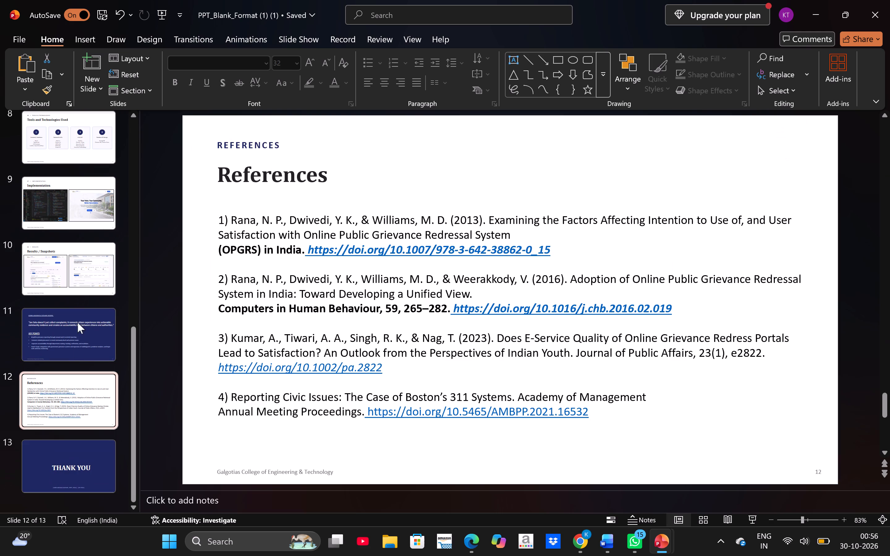
pyautogui.click(79, 290)
pyautogui.click(81, 244)
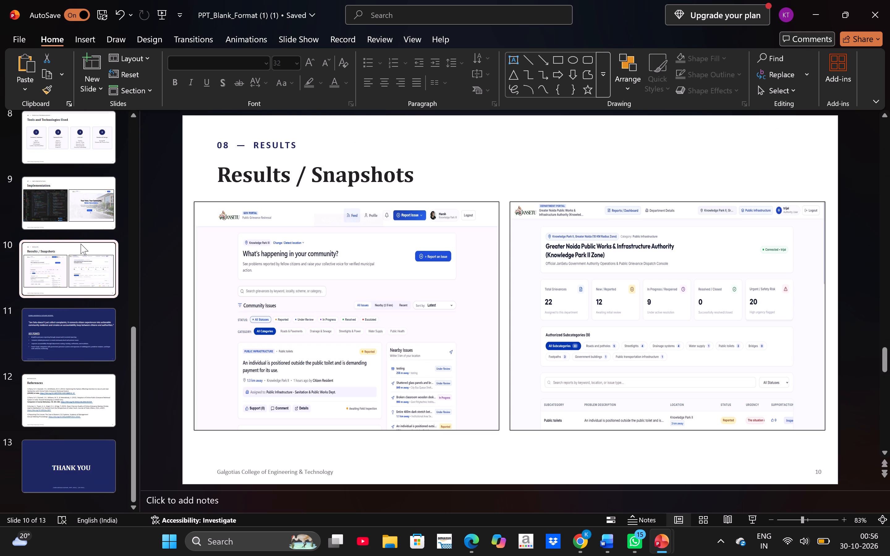
pyautogui.click(72, 210)
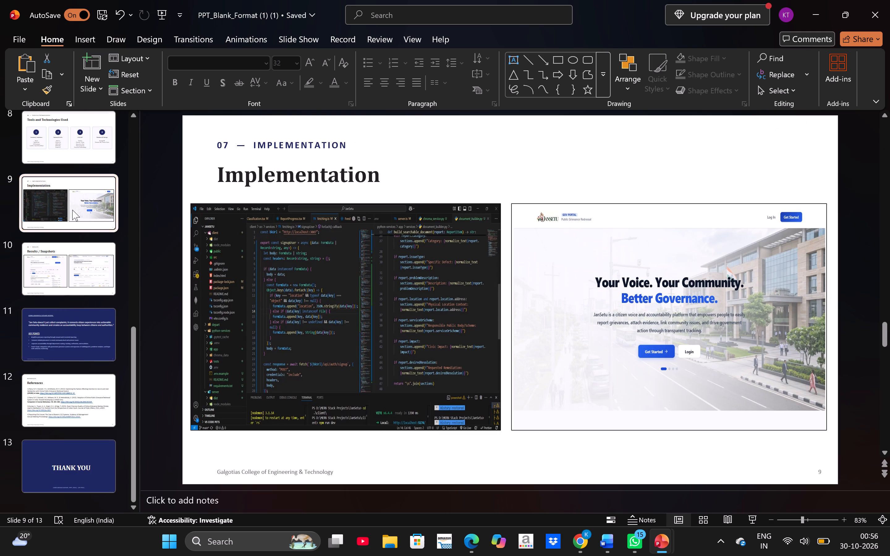
pyautogui.scroll(7, 72, 210)
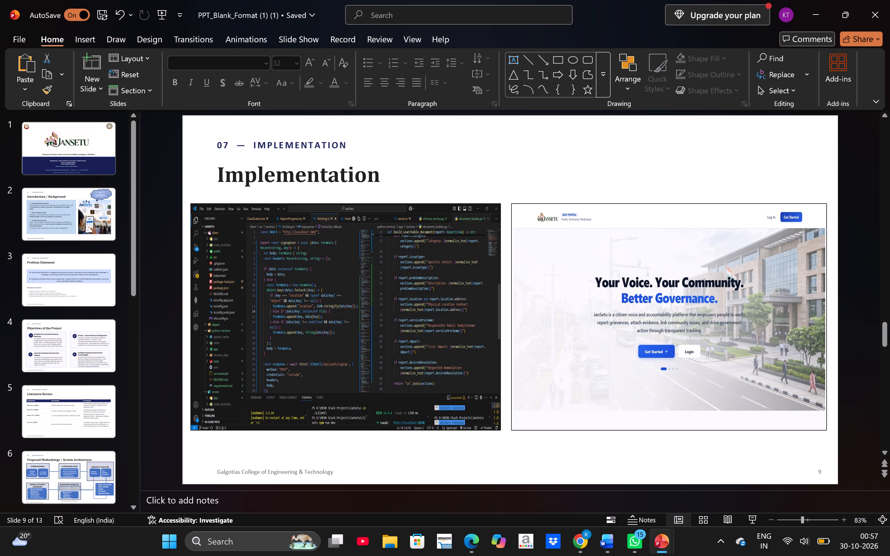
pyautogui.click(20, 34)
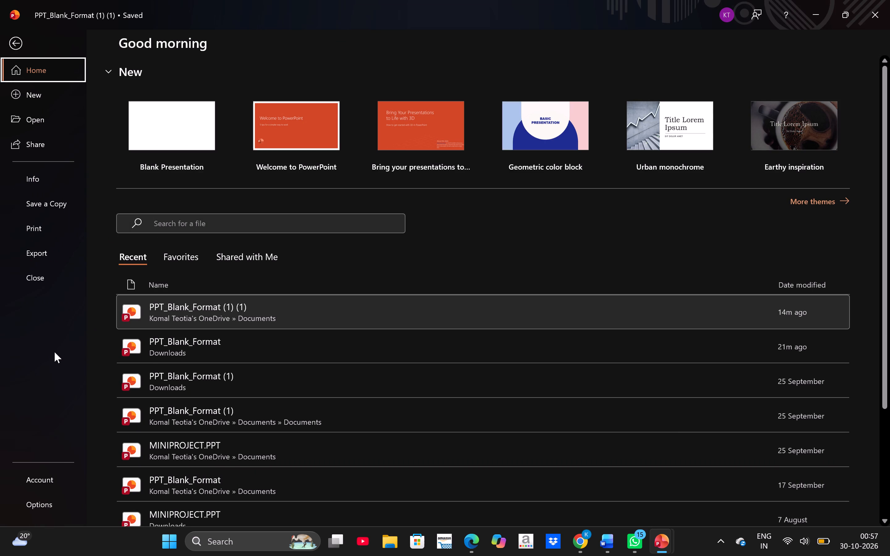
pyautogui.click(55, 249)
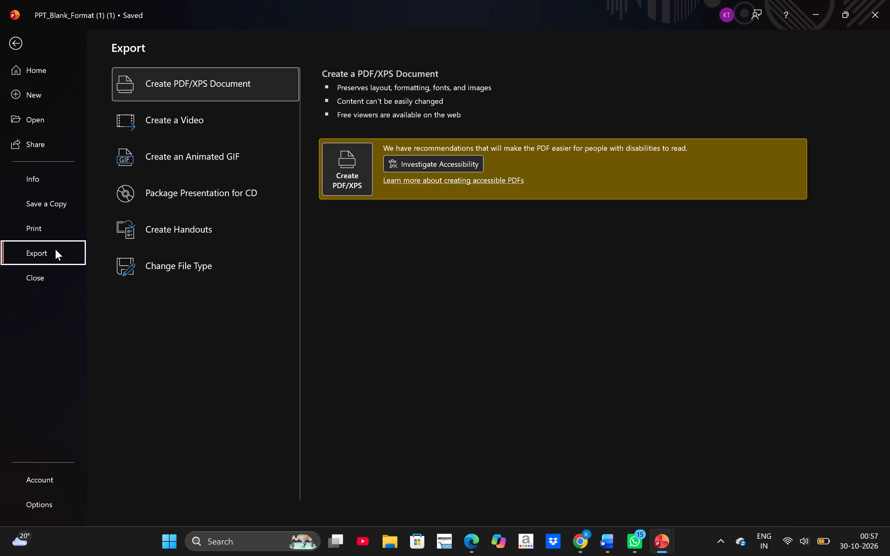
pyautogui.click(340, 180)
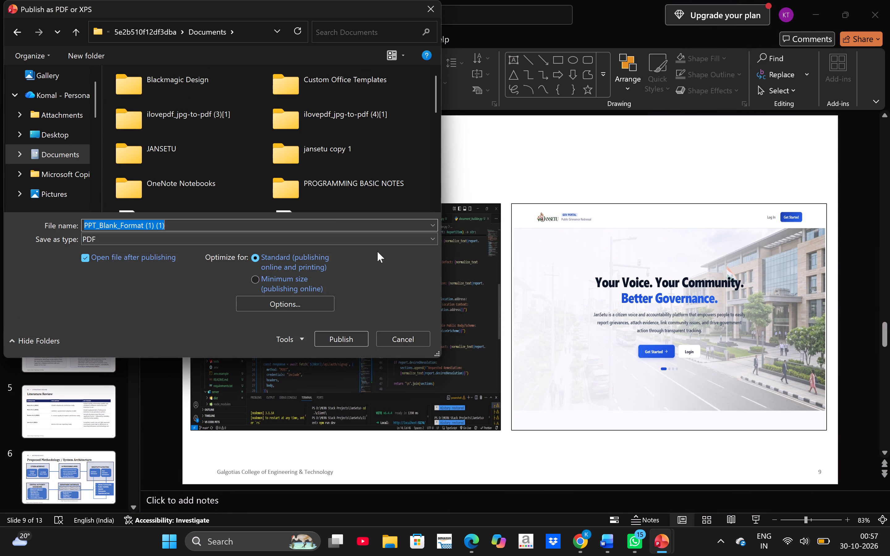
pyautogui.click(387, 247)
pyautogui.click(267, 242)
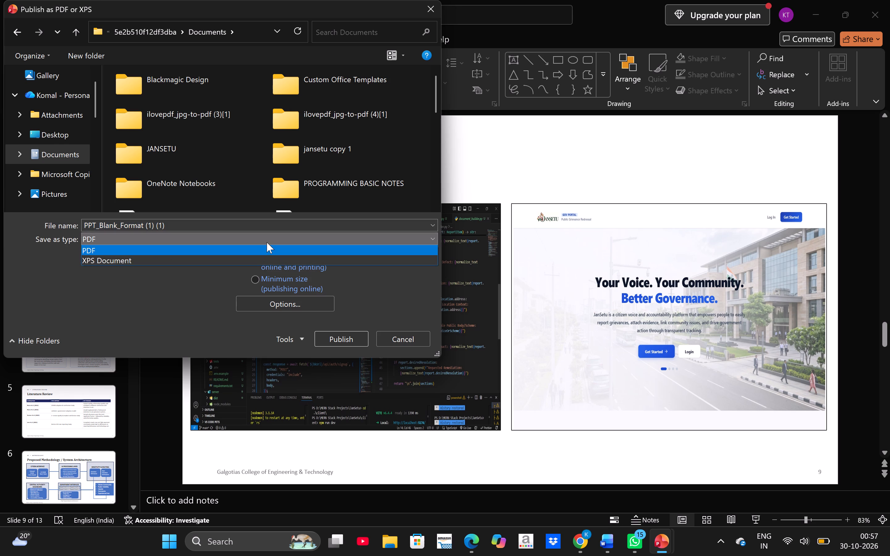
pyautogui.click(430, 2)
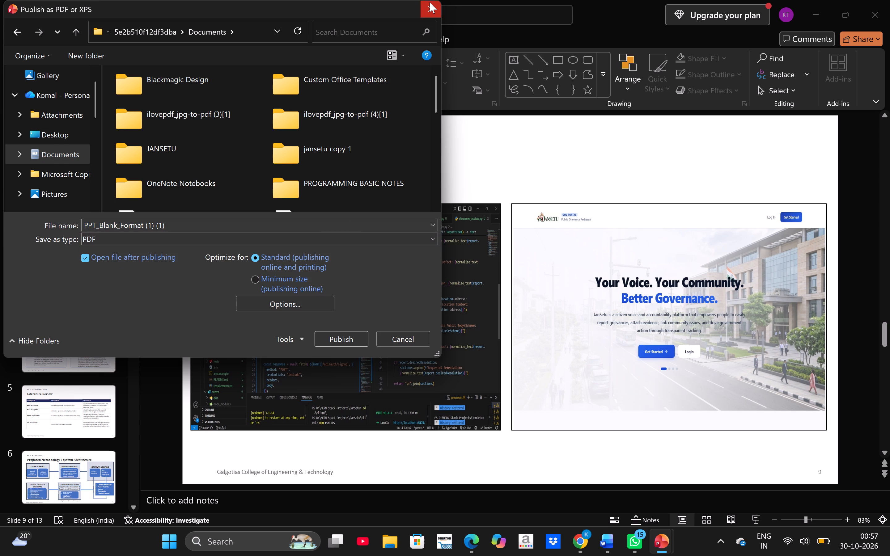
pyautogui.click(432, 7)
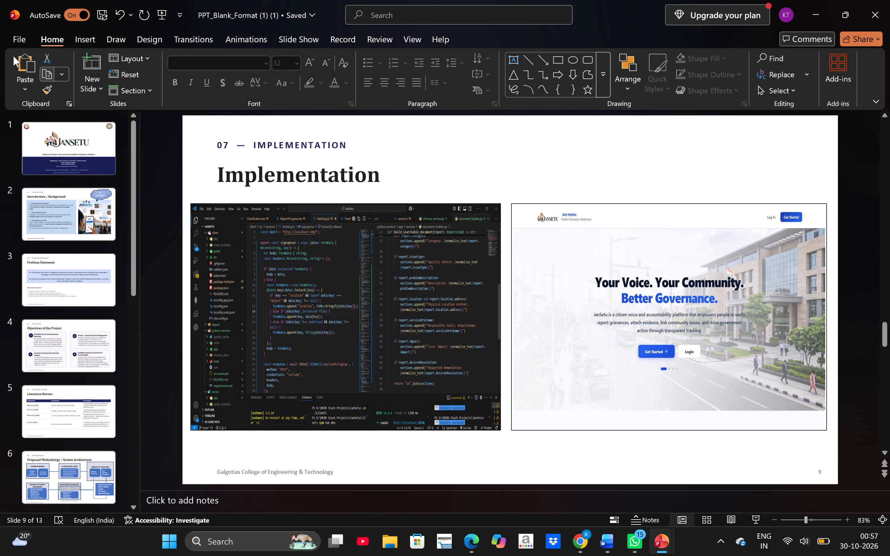
# Start exporting the presentation as a PDF/XPS document and set the file type to XPS Document.
pyautogui.click(17, 43)
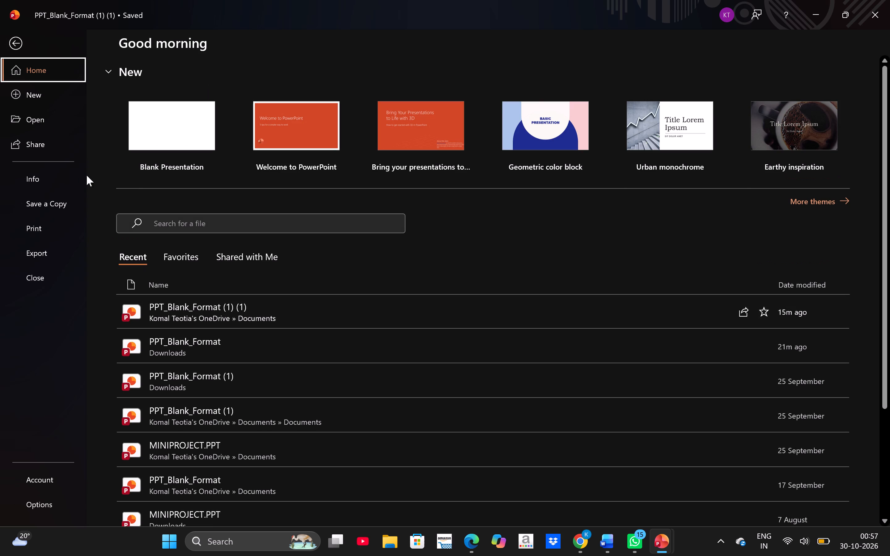
pyautogui.click(43, 255)
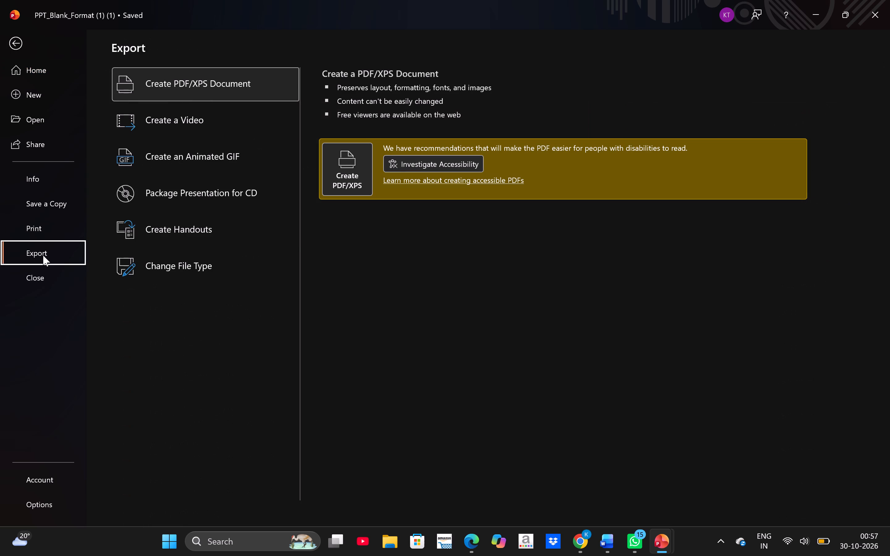
pyautogui.click(188, 86)
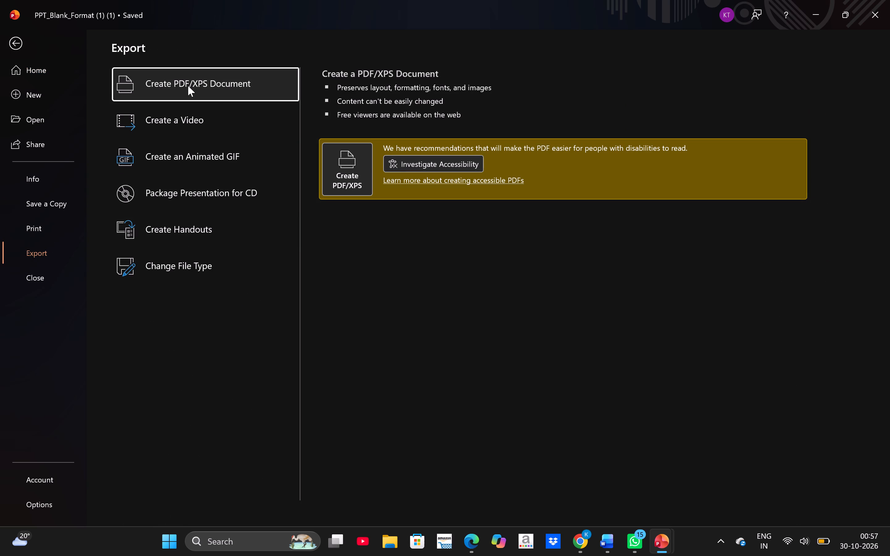
pyautogui.click(339, 169)
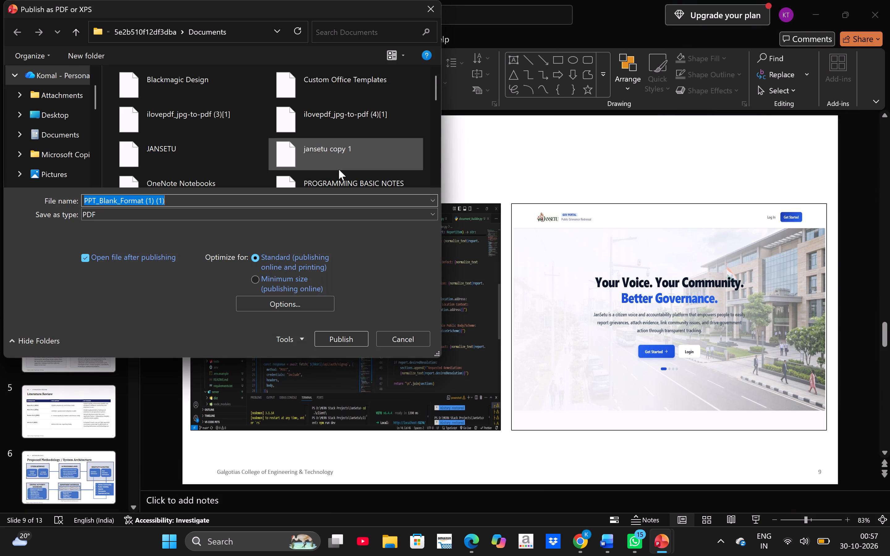
pyautogui.click(106, 212)
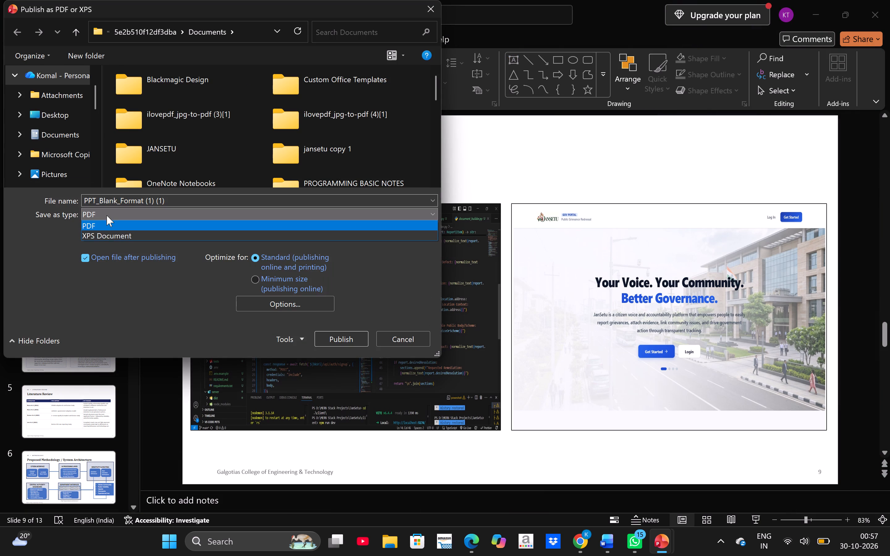
pyautogui.click(106, 238)
# Replace the export's whole file name with one beginning "mini project".
pyautogui.tripleClick(186, 200)
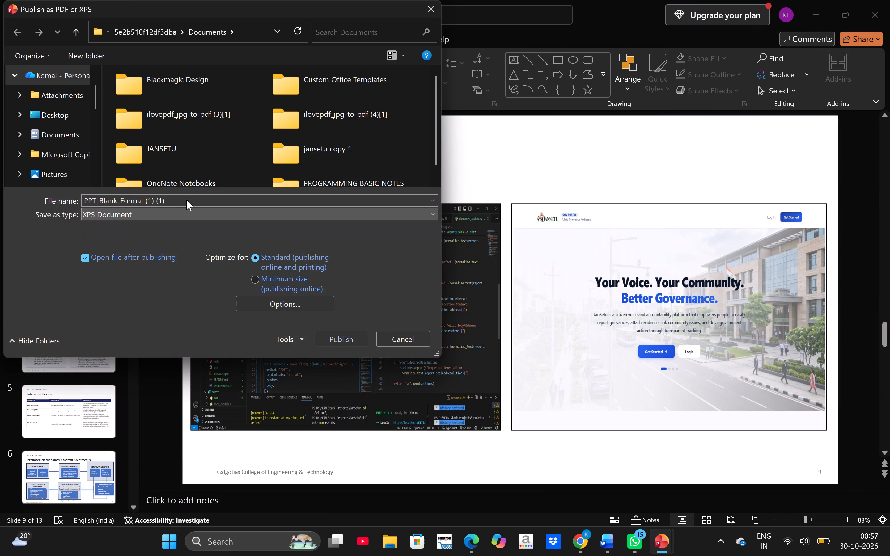
pyautogui.click(186, 200)
pyautogui.click(183, 199)
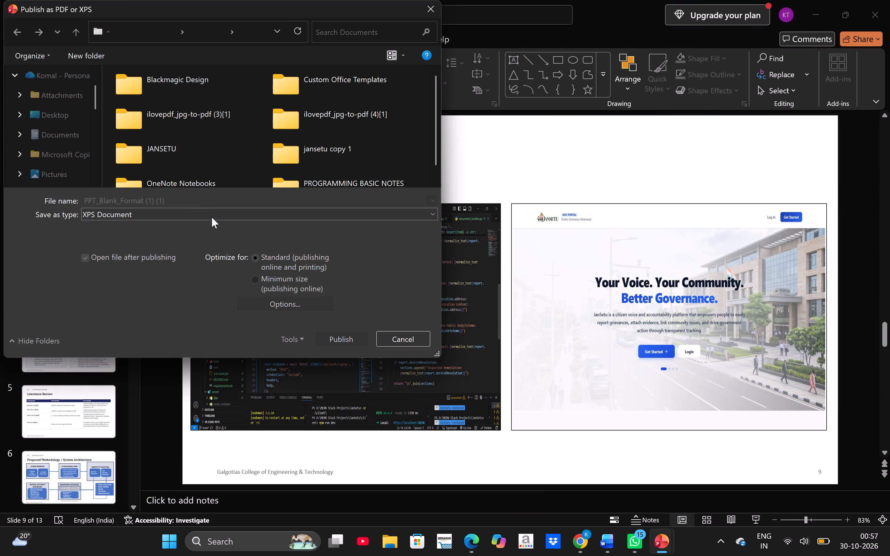
pyautogui.doubleClick(179, 251)
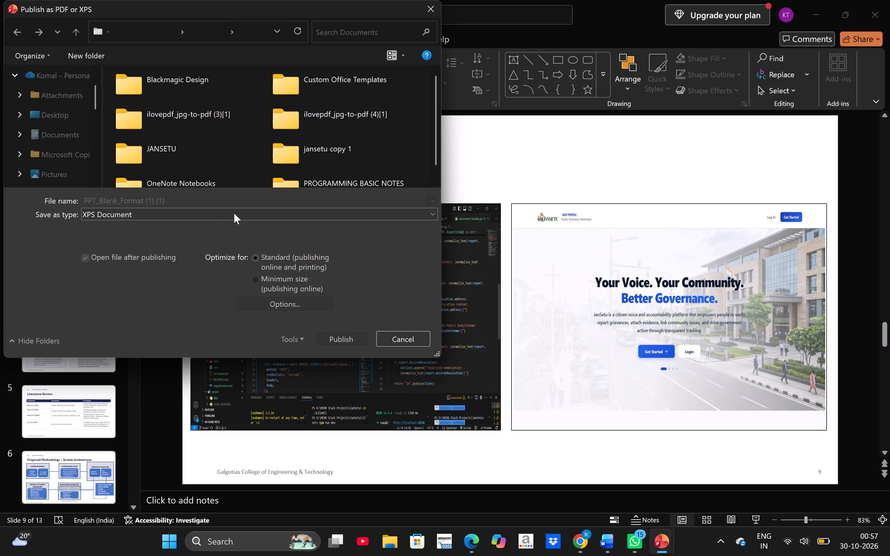
pyautogui.click(234, 213)
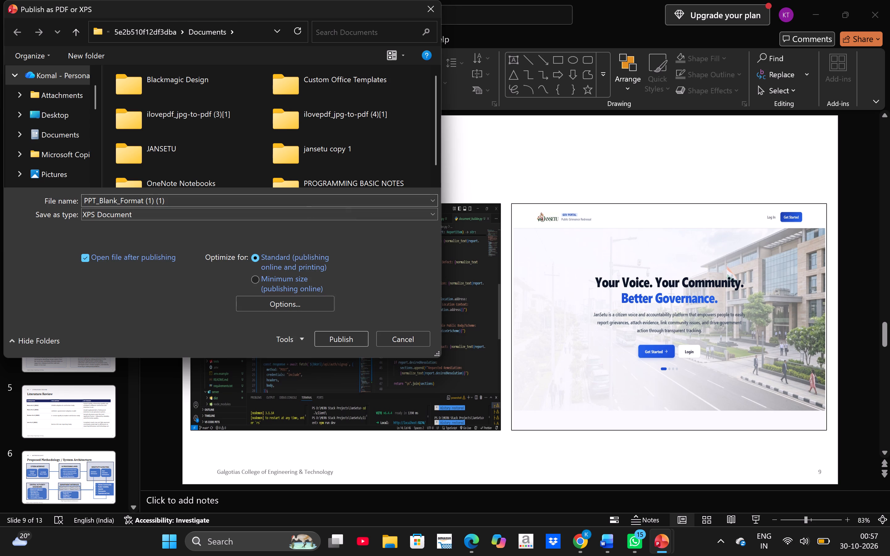
pyautogui.tripleClick(299, 196)
pyautogui.tripleClick(299, 196)
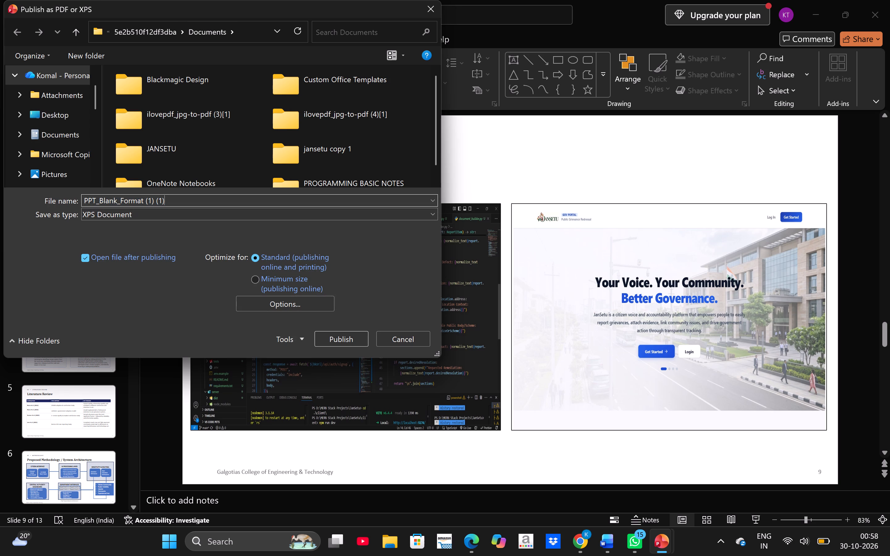
pyautogui.doubleClick(299, 196)
pyautogui.moveTo(299, 196); pyautogui.dragTo(186, 192)
pyautogui.press('BackSpace')
pyautogui.press('BackSpace')
pyautogui.press('BackSpace')
pyautogui.press('BackSpace')
pyautogui.press('BackSpace')
pyautogui.press('BackSpace')
pyautogui.press('BackSpace')
pyautogui.press('BackSpace')
pyautogui.press('BackSpace')
pyautogui.press('BackSpace')
pyautogui.press('BackSpace')
pyautogui.press('BackSpace')
pyautogui.press('BackSpace')
pyautogui.press('BackSpace')
pyautogui.press('BackSpace')
pyautogui.press('BackSpace')
pyautogui.press('BackSpace')
pyautogui.press('BackSpace')
pyautogui.press('BackSpace')
pyautogui.press('BackSpace')
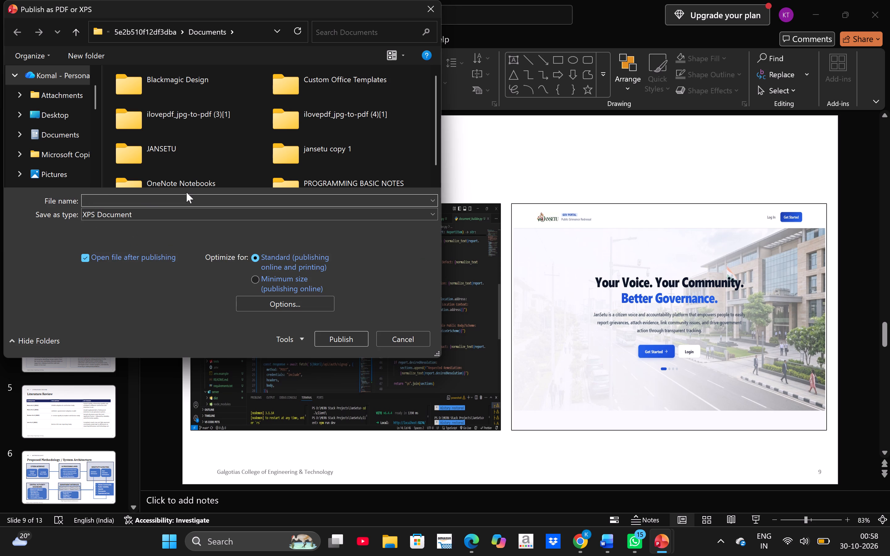
pyautogui.write('pp')
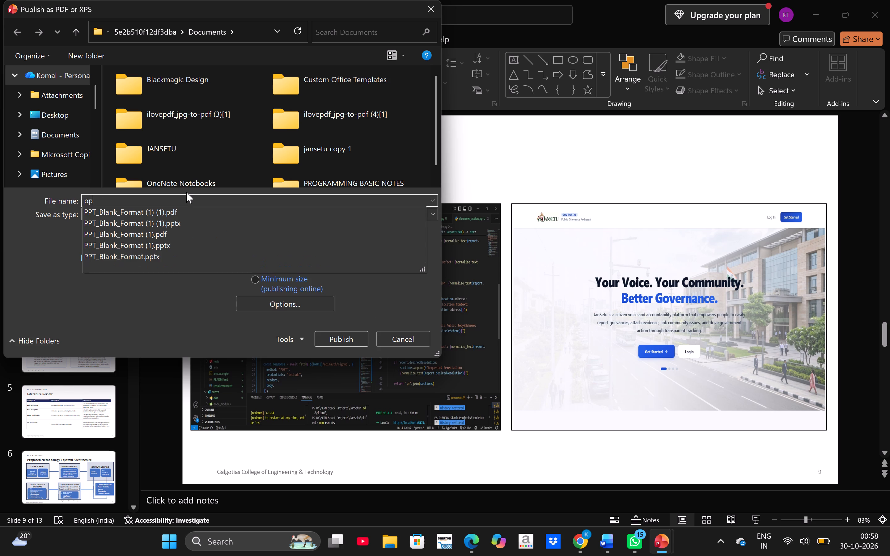
pyautogui.press('t')
pyautogui.press('space')
pyautogui.press('BackSpace')
pyautogui.press('BackSpace')
pyautogui.press('BackSpace')
pyautogui.press('BackSpace')
pyautogui.press('BackSpace')
pyautogui.press('BackSpace')
pyautogui.press('BackSpace')
pyautogui.press('BackSpace')
pyautogui.press('BackSpace')
pyautogui.press('BackSpace')
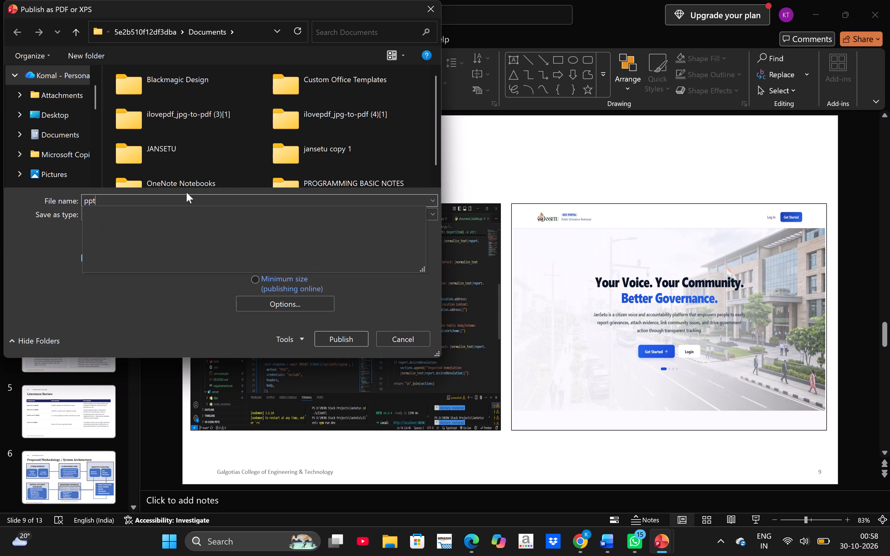
pyautogui.write('mini np')
pyautogui.press('BackSpace')
pyautogui.press('BackSpace')
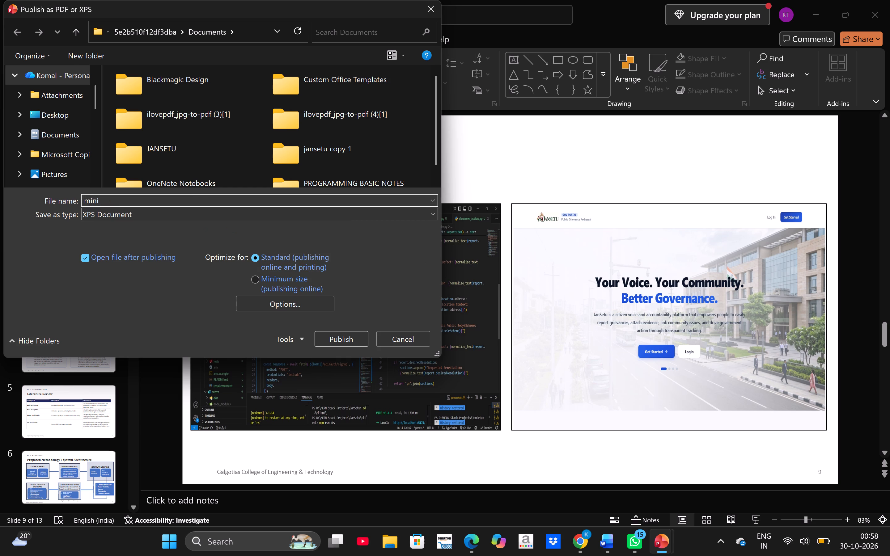
pyautogui.write('project')
pyautogui.press('space')
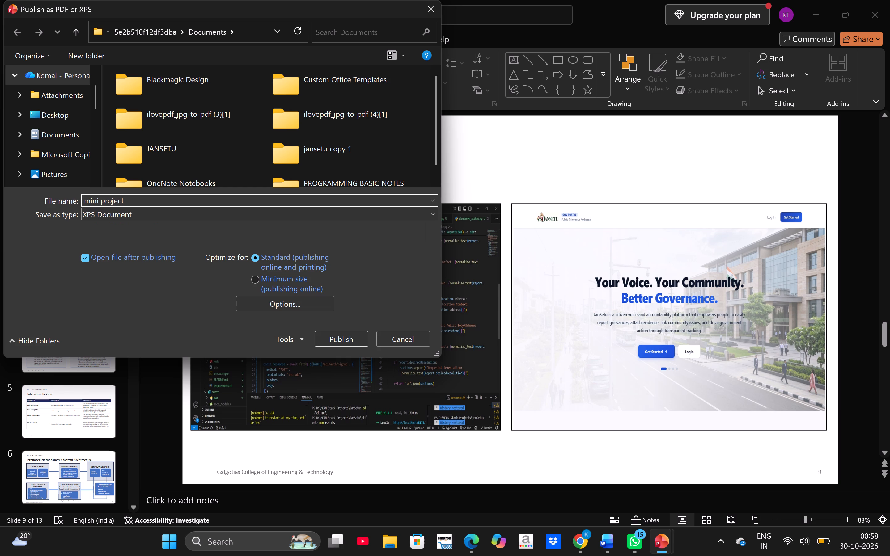
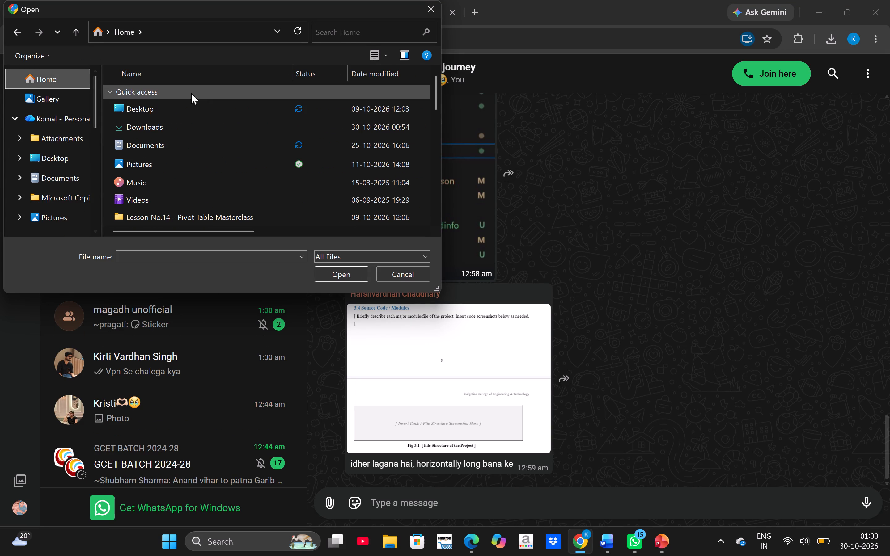
# Look through the Downloads folder in the file picker for the exported project presentation to attach to the WhatsApp chat.
pyautogui.click(214, 123)
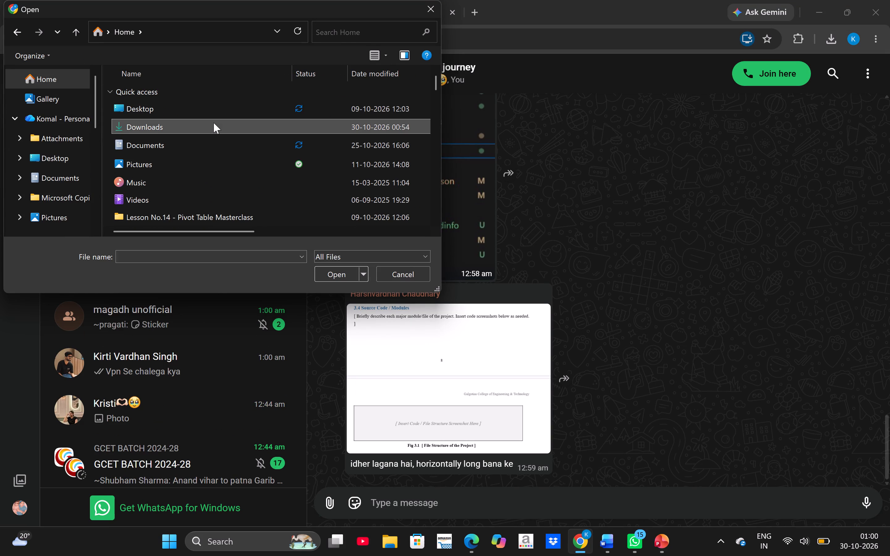
pyautogui.doubleClick(214, 123)
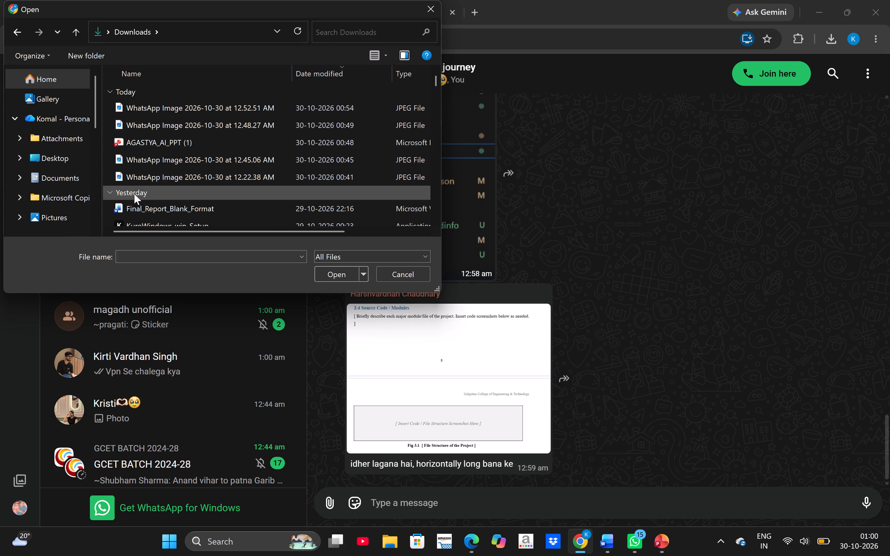
pyautogui.scroll(3, 60, 82)
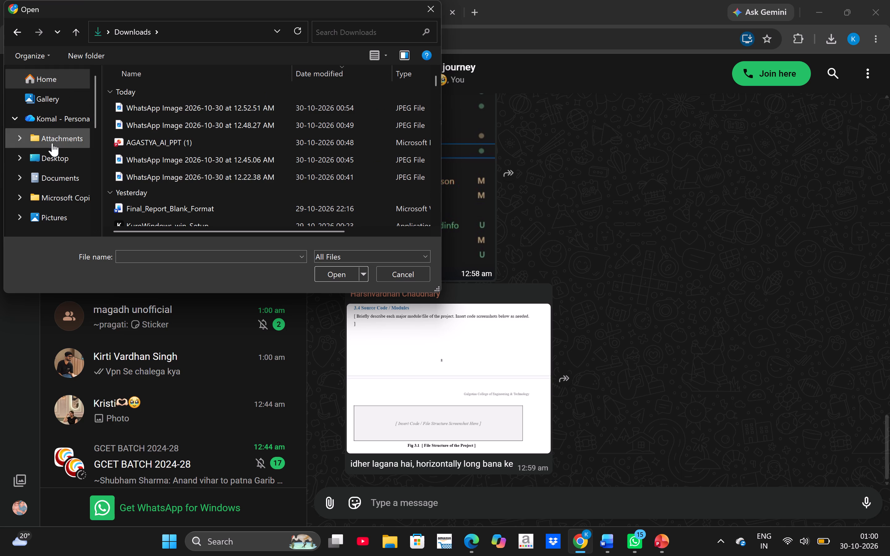
pyautogui.scroll(-1, 55, 203)
pyautogui.scroll(1, 62, 117)
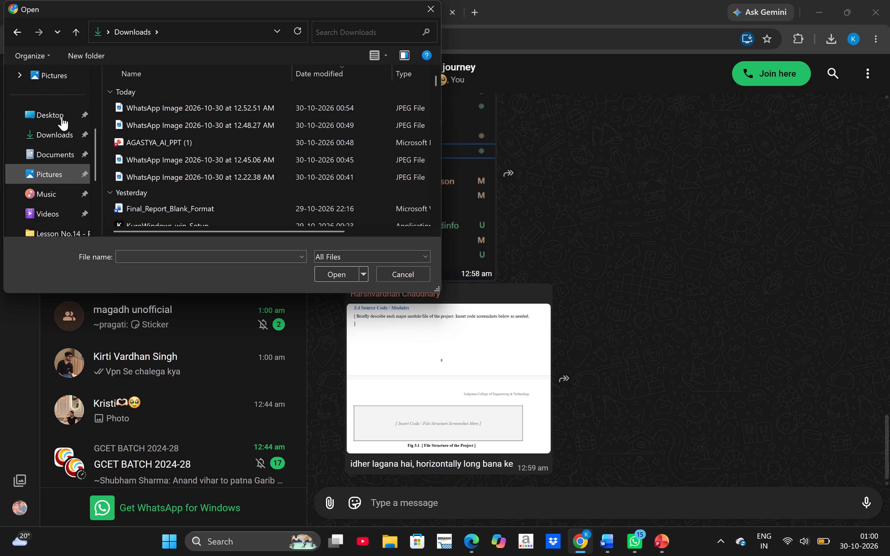
pyautogui.doubleClick(59, 129)
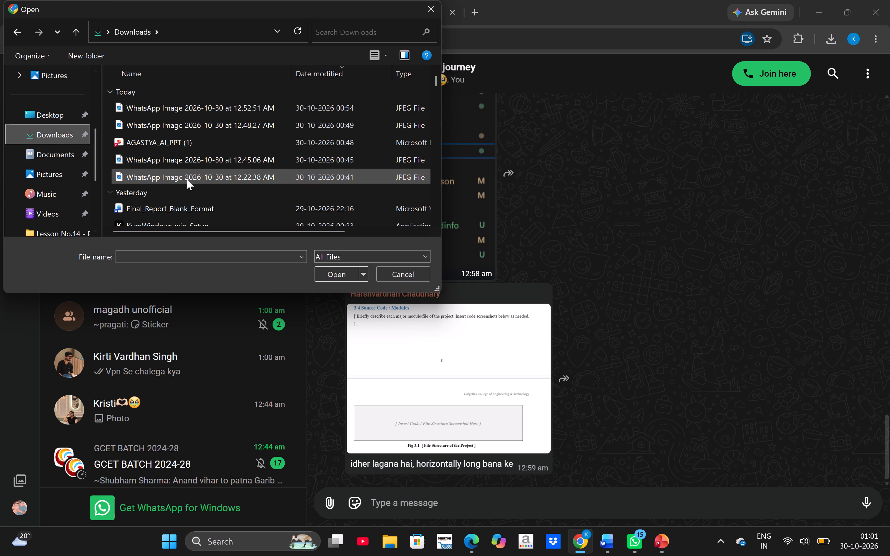
pyautogui.scroll(-1, 187, 179)
pyautogui.scroll(1, 187, 179)
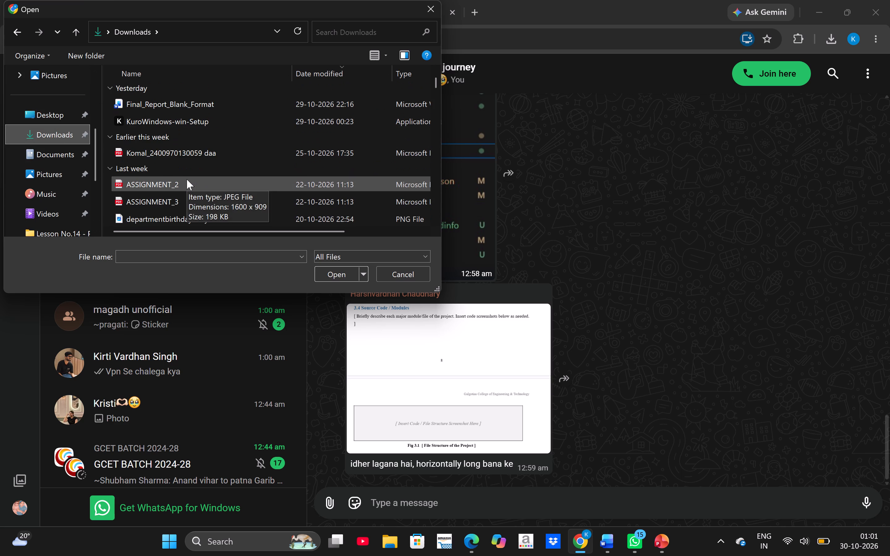
pyautogui.scroll(-2, 193, 173)
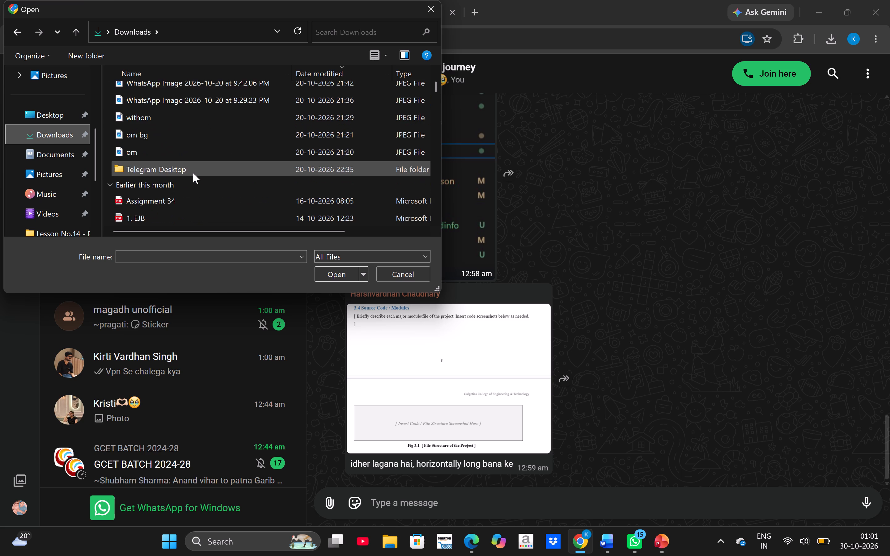
pyautogui.scroll(-1, 193, 173)
pyautogui.click(440, 19)
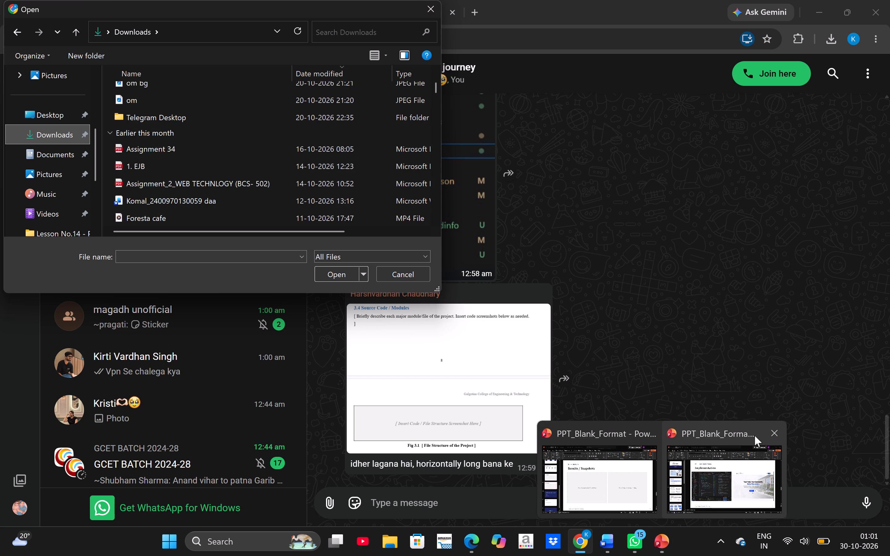
# Close the PPT_Blank_Format presentation window whose Results / Snapshots slide still has empty placeholders.
pyautogui.click(650, 432)
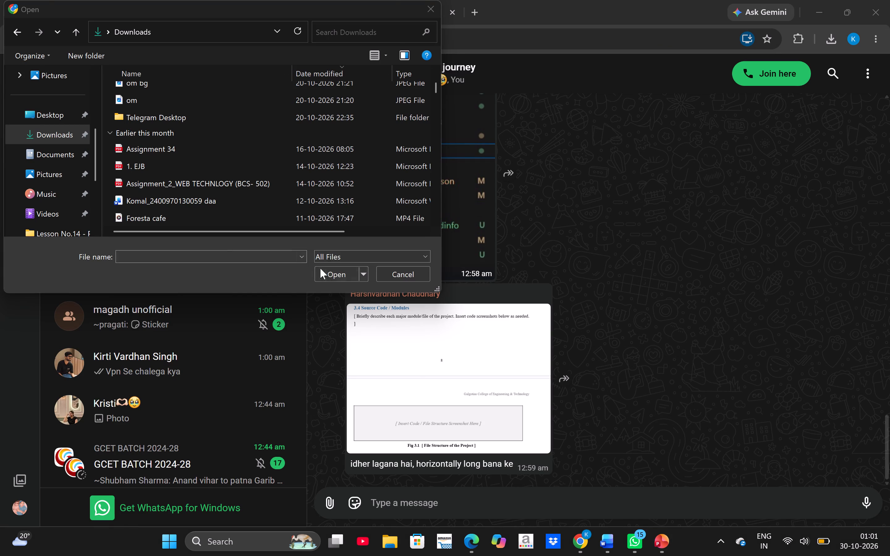
# Reload the Downloads folder in the file picker and check its newest files for the exported presentation.
pyautogui.scroll(4, 1, 104)
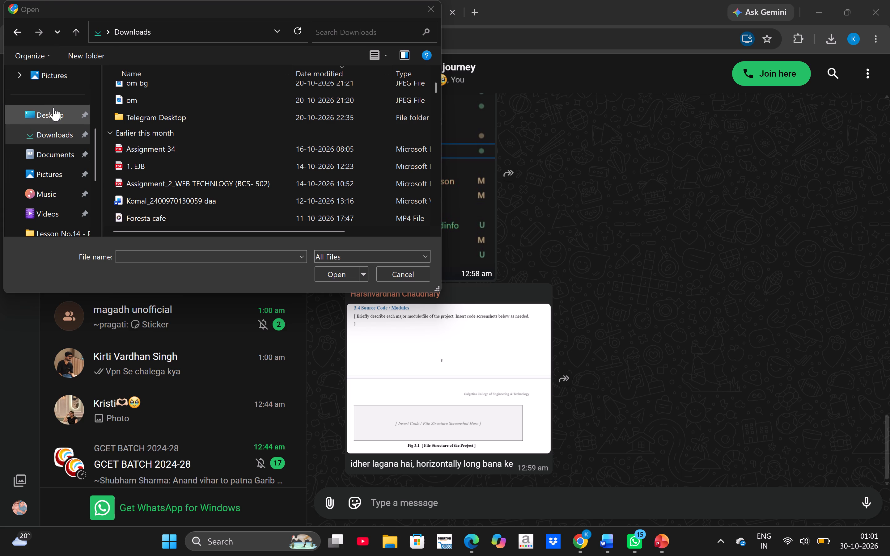
pyautogui.click(47, 135)
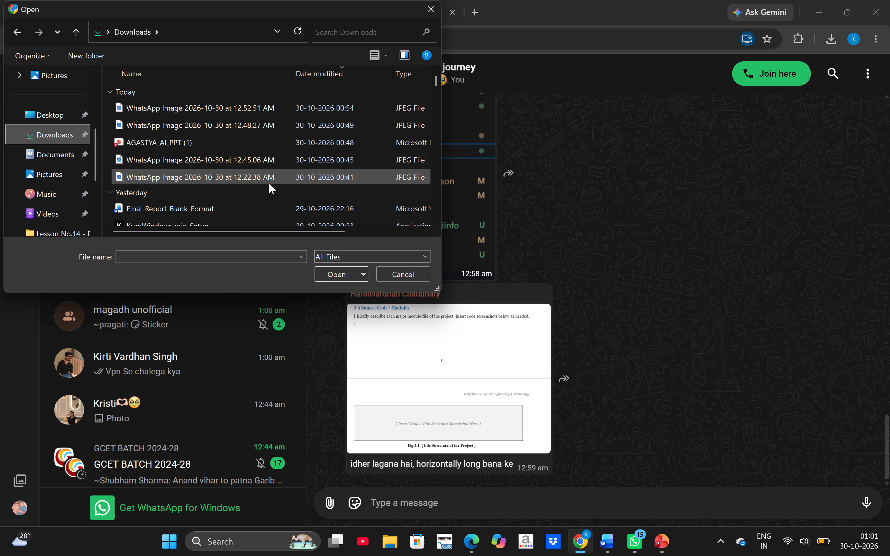
# Look through the Downloads folder for the presentation file to attach to the WhatsApp group chat.
pyautogui.scroll(-1, 266, 180)
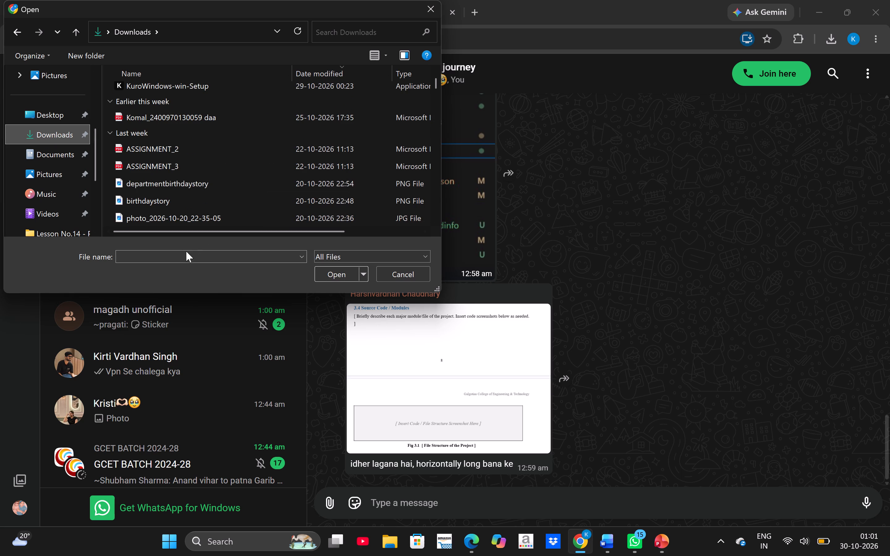
pyautogui.press('p')
pyautogui.press('p')
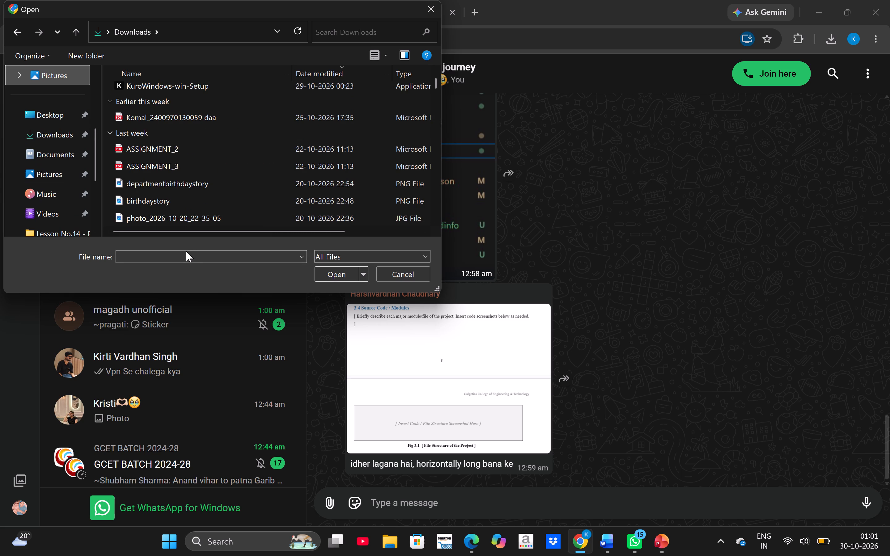
# Move up from Pictures to the personal OneDrive folder in the folder tree while locating the presentation file to attach.
pyautogui.press('BackSpace')
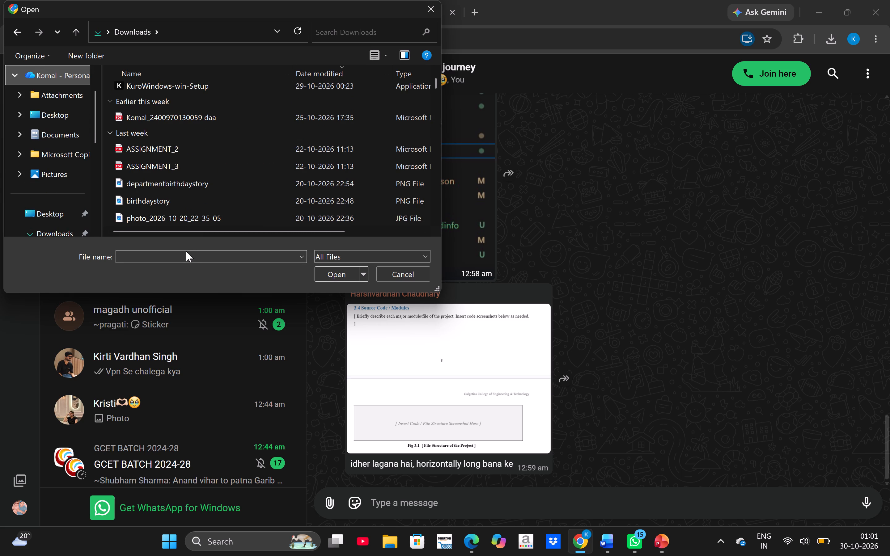
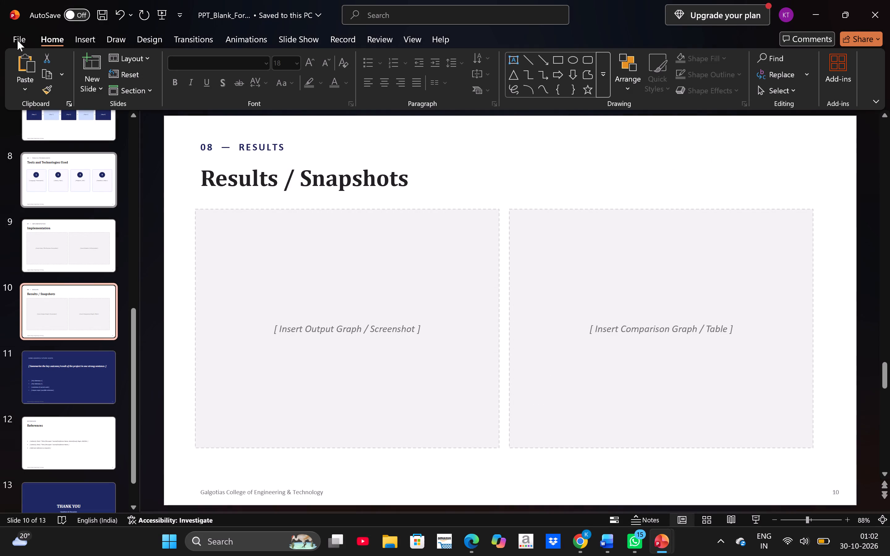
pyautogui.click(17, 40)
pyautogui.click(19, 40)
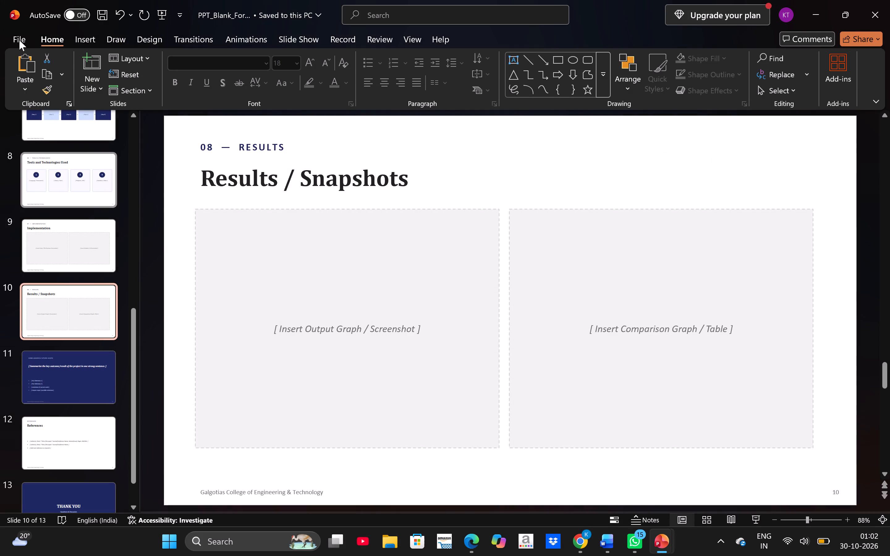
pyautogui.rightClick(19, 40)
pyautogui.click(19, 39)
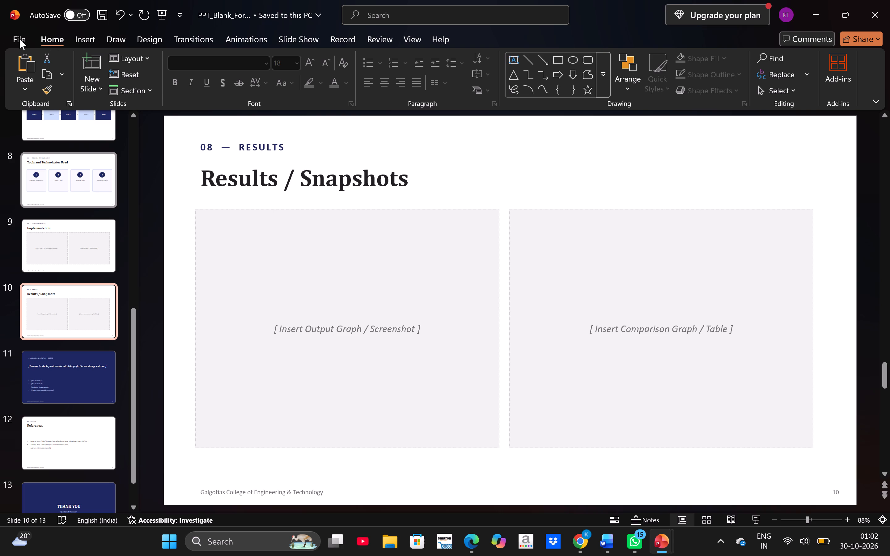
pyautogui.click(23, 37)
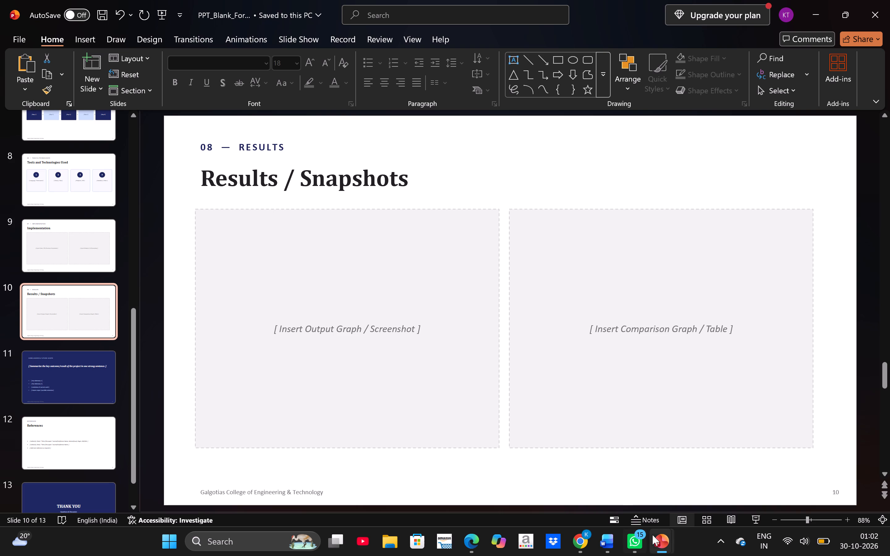
# Switch from the blank template to the other open presentation window, which holds the completed JanSetu slides.
pyautogui.click(711, 492)
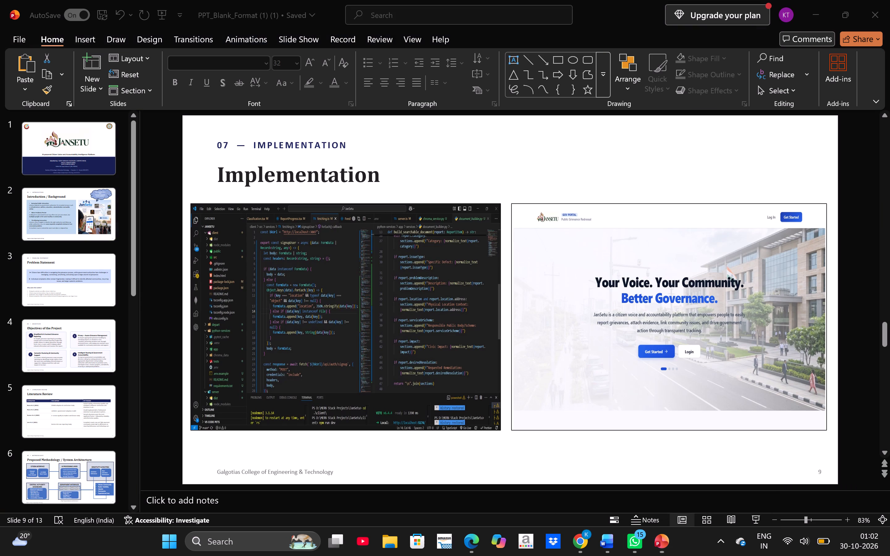
# Go through the slide thumbnails and display slide 10, Results / Snapshots.
pyautogui.scroll(-2, 56, 418)
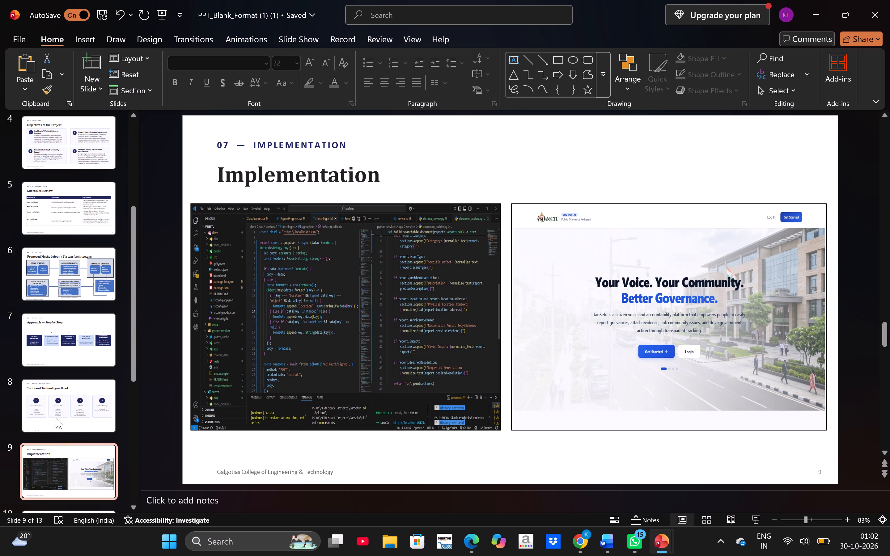
pyautogui.scroll(-1, 56, 418)
pyautogui.click(56, 418)
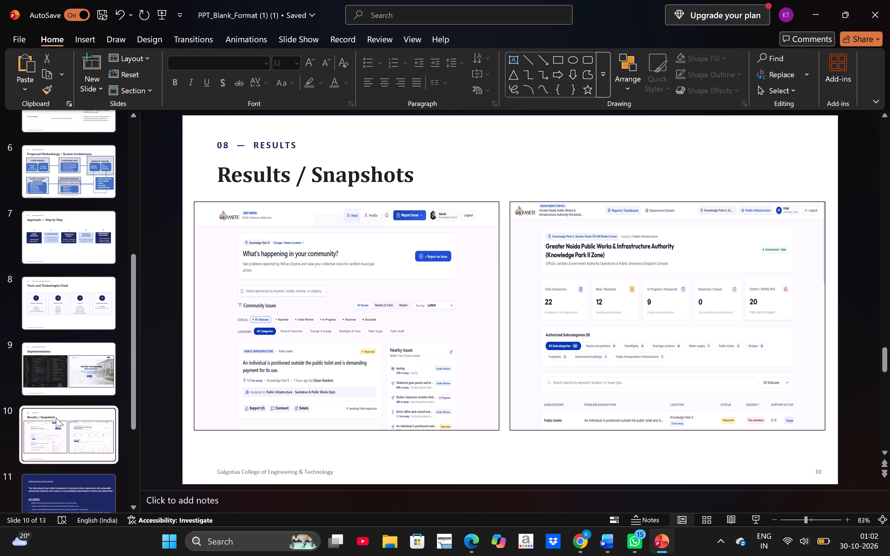
# Export the presentation to the Documents folder as an XPS document named PPT_Blank_Format (1) (1), optimized for Standard publishing.
pyautogui.click(21, 43)
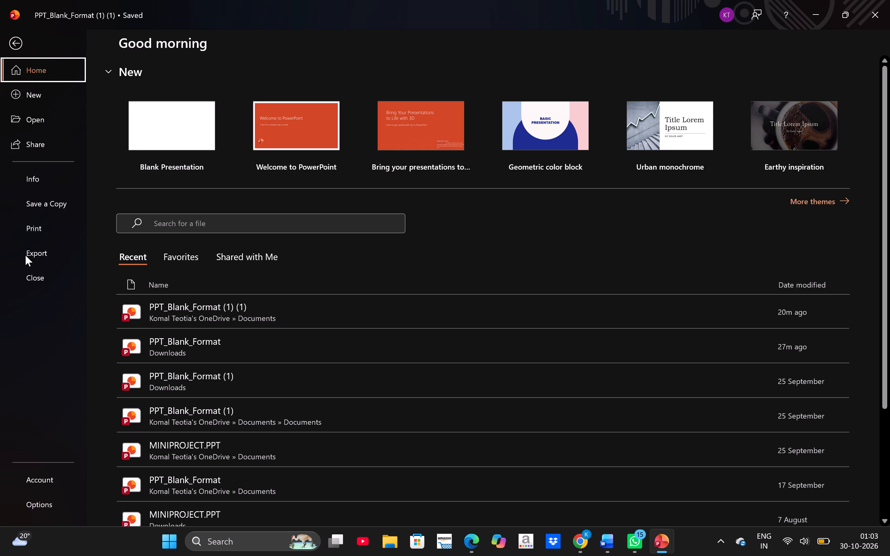
pyautogui.click(15, 46)
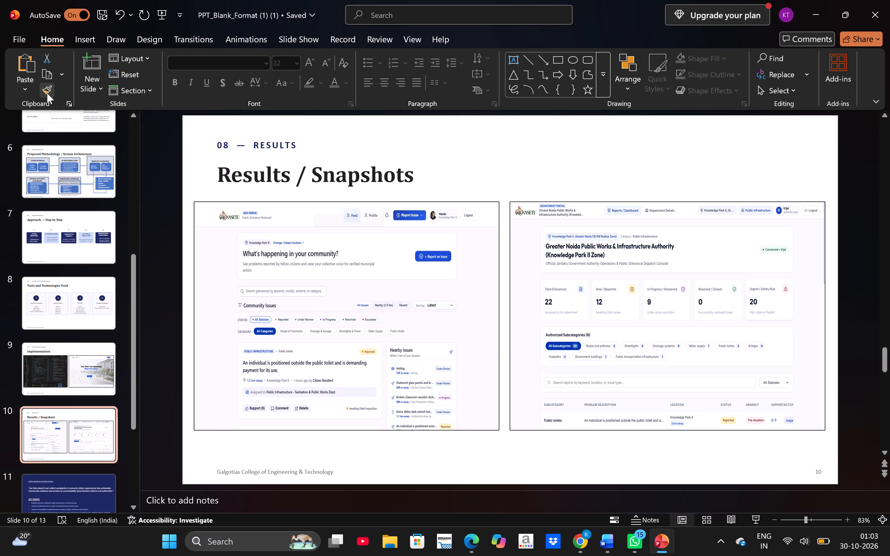
pyautogui.click(22, 42)
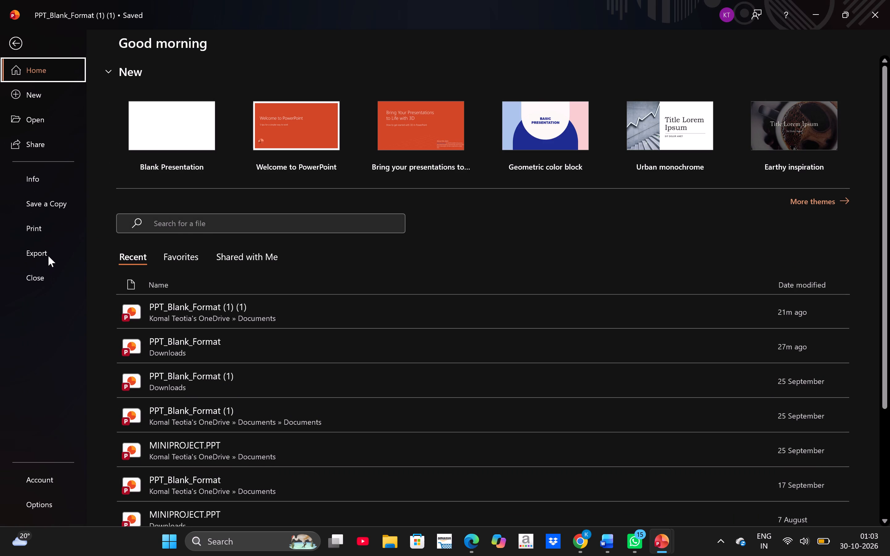
pyautogui.click(48, 256)
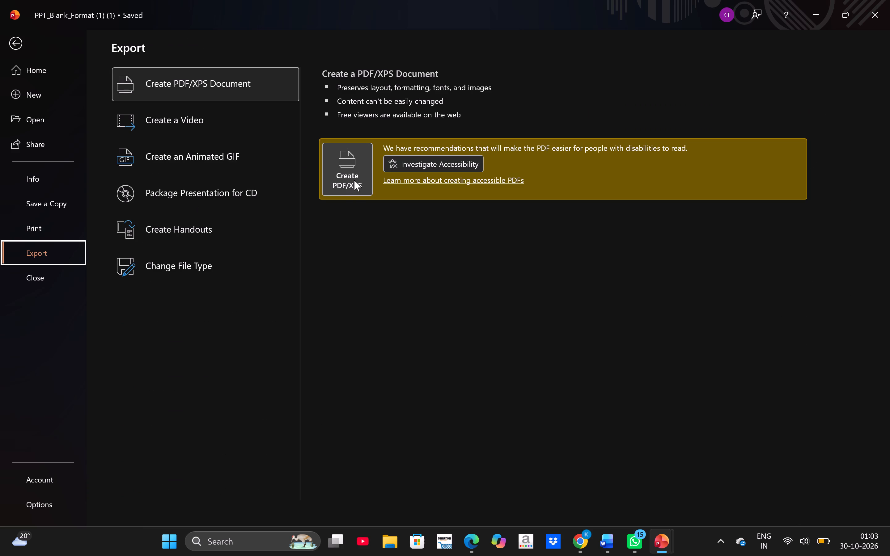
pyautogui.click(354, 180)
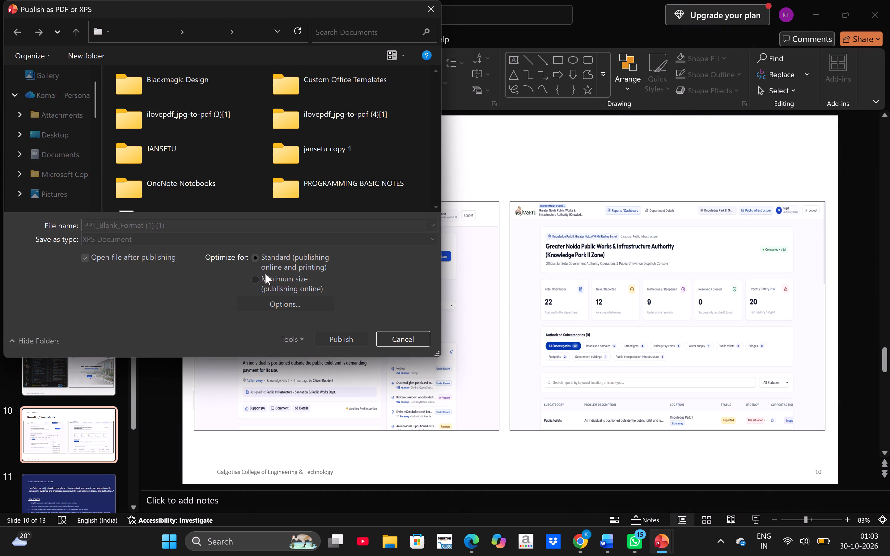
pyautogui.click(263, 222)
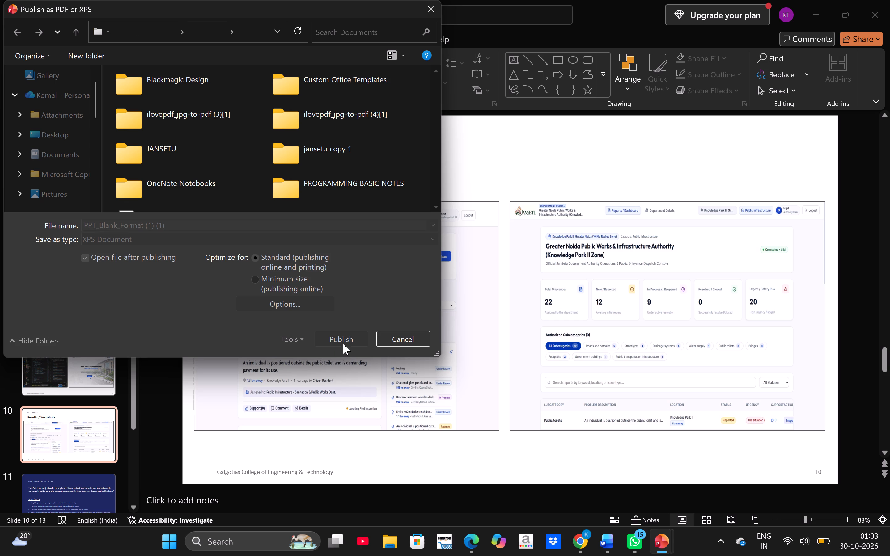
pyautogui.click(343, 344)
pyautogui.click(351, 334)
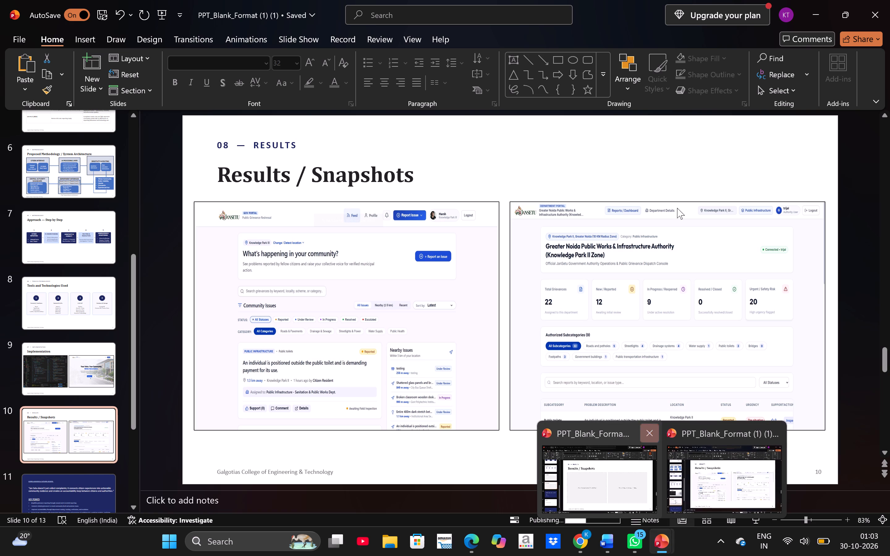
pyautogui.click(684, 200)
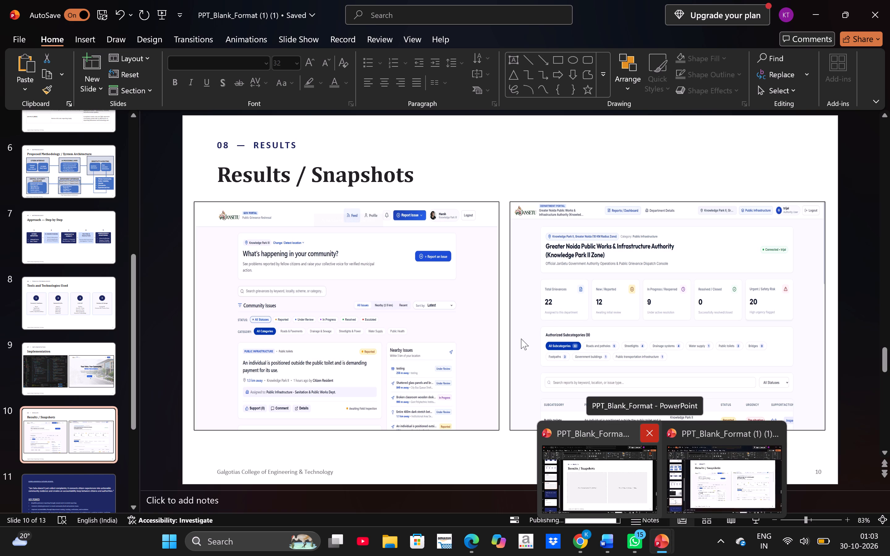
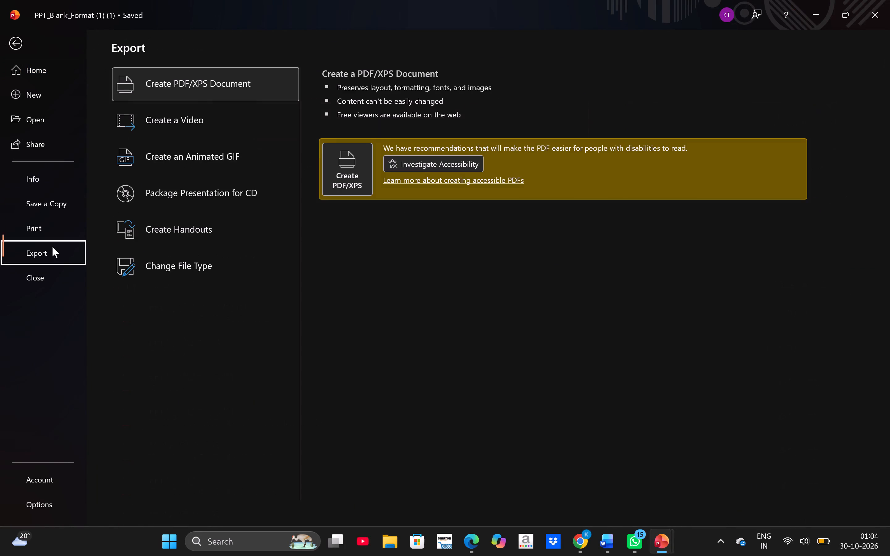
# Save a copy of the presentation in the OneDrive Documents folder as a PowerPoint Presentation named mini project ppt.
pyautogui.click(62, 202)
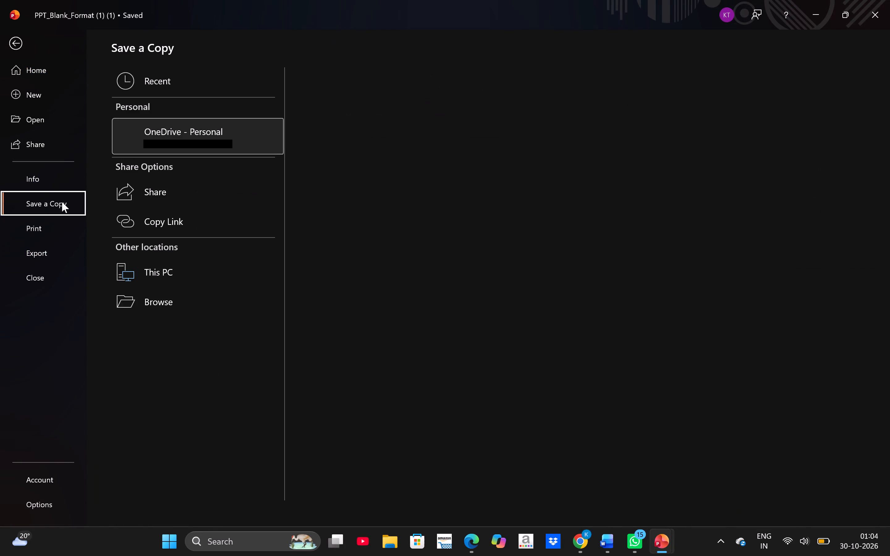
pyautogui.click(357, 132)
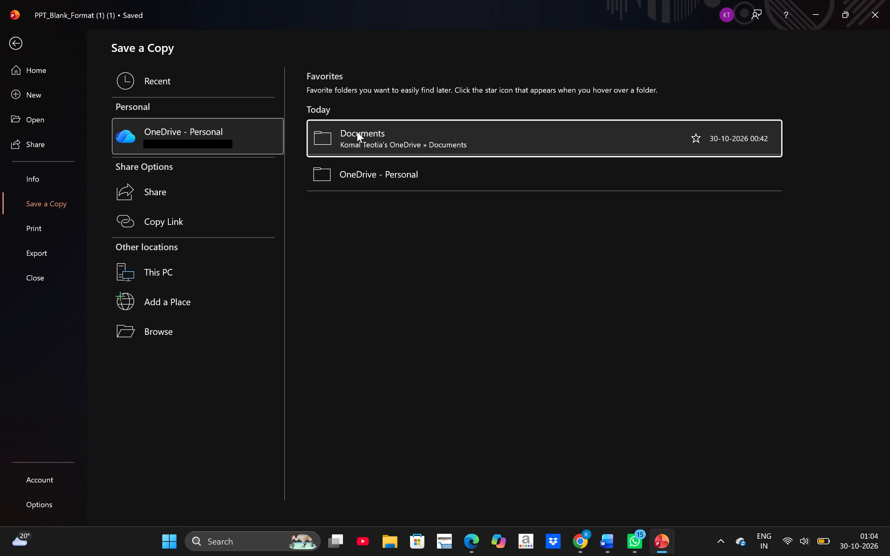
pyautogui.doubleClick(357, 132)
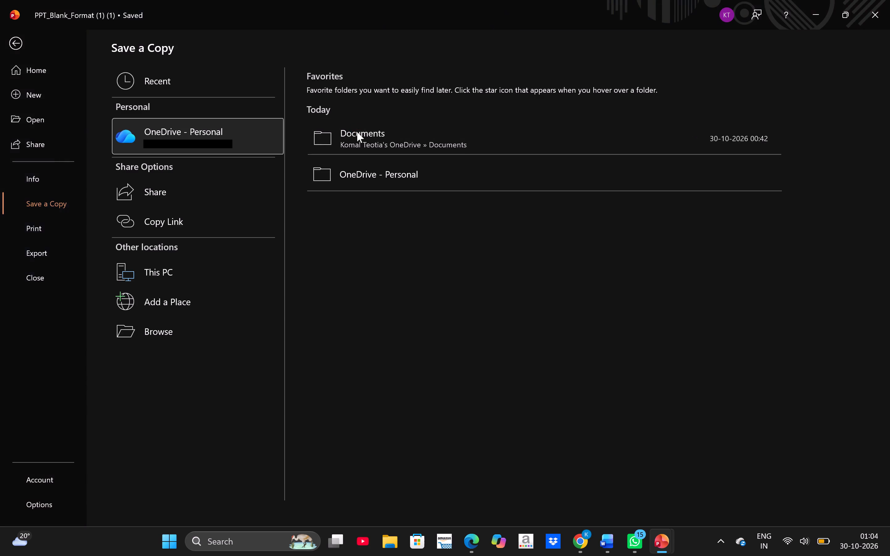
pyautogui.click(234, 207)
pyautogui.press('BackSpace')
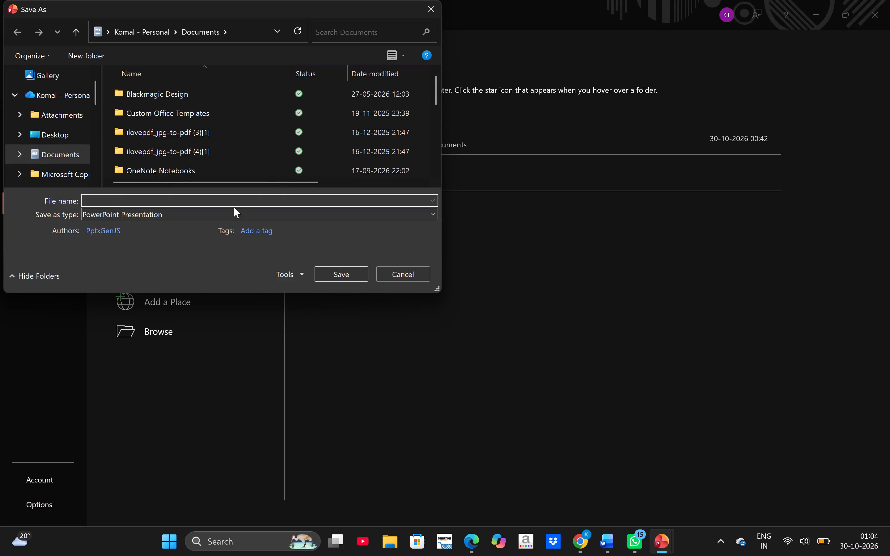
pyautogui.write('min')
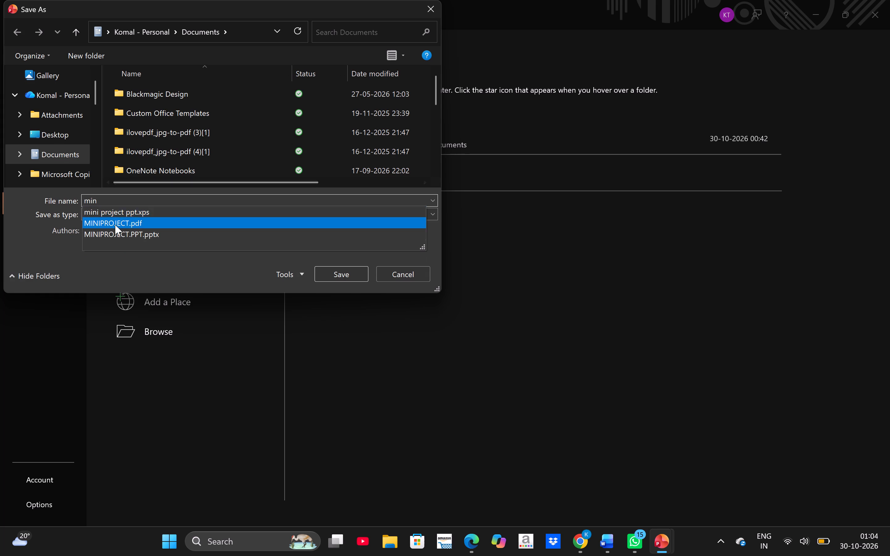
pyautogui.click(125, 203)
pyautogui.write('i project')
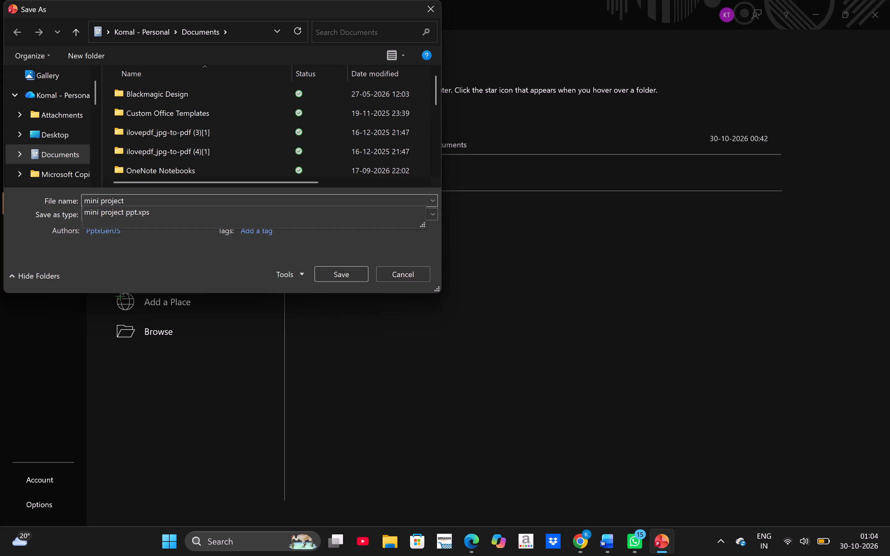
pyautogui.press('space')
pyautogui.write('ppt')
pyautogui.click(337, 271)
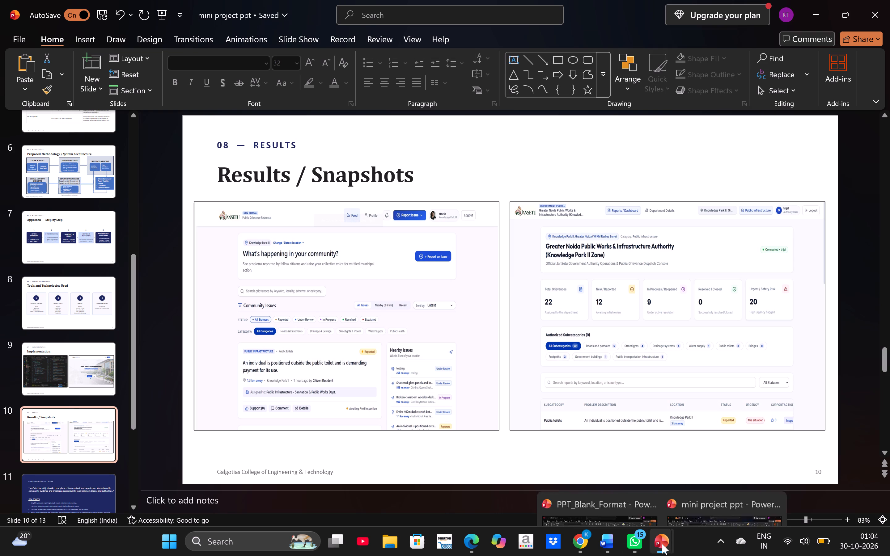
# Close the blank template presentation PPT_Blank_Format, saving its changes to the Downloads folder.
pyautogui.click(651, 435)
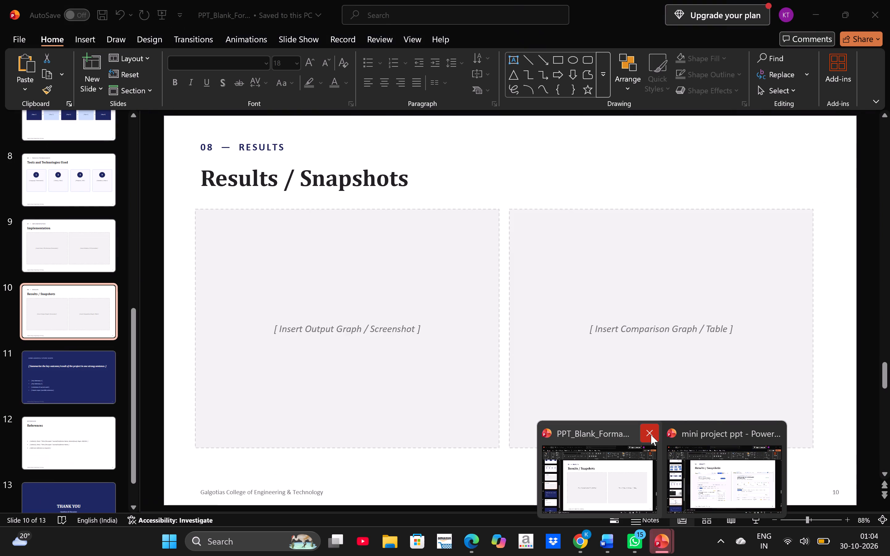
pyautogui.click(445, 360)
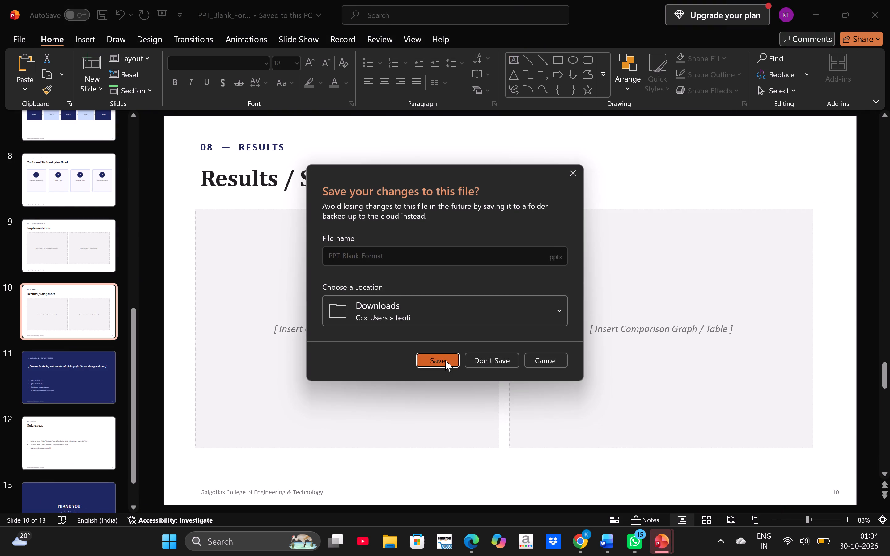
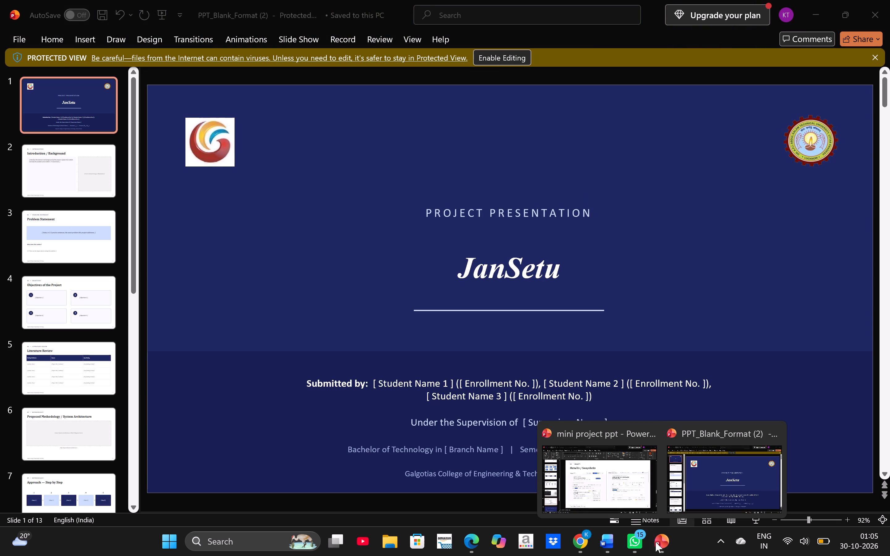
# Show the open PowerPoint windows to choose between mini project ppt and PPT_Blank_Format (2).
pyautogui.click(655, 542)
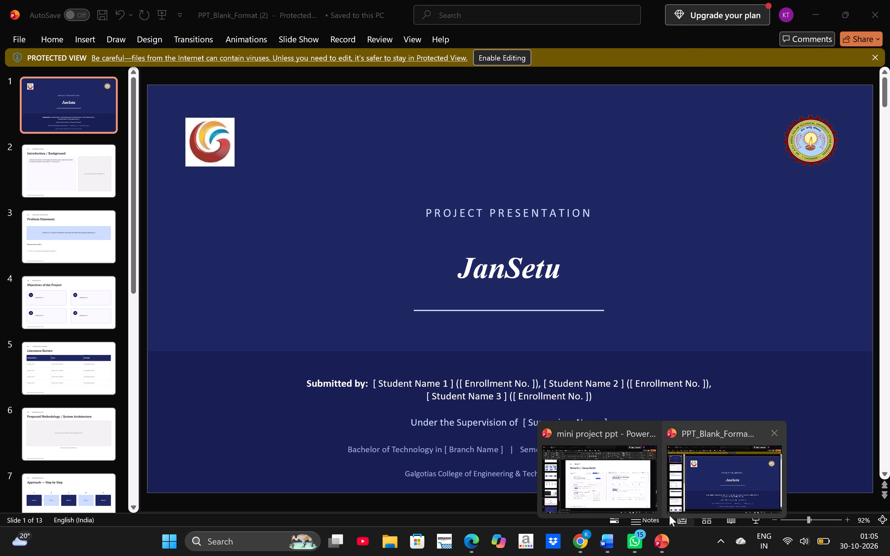
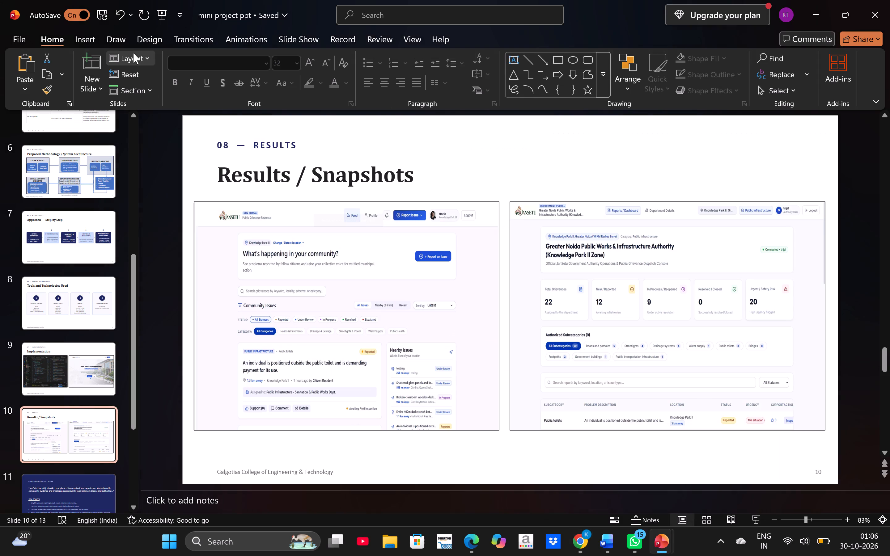
# Start saving another copy of the mini project ppt presentation in the OneDrive Documents folder.
pyautogui.click(18, 36)
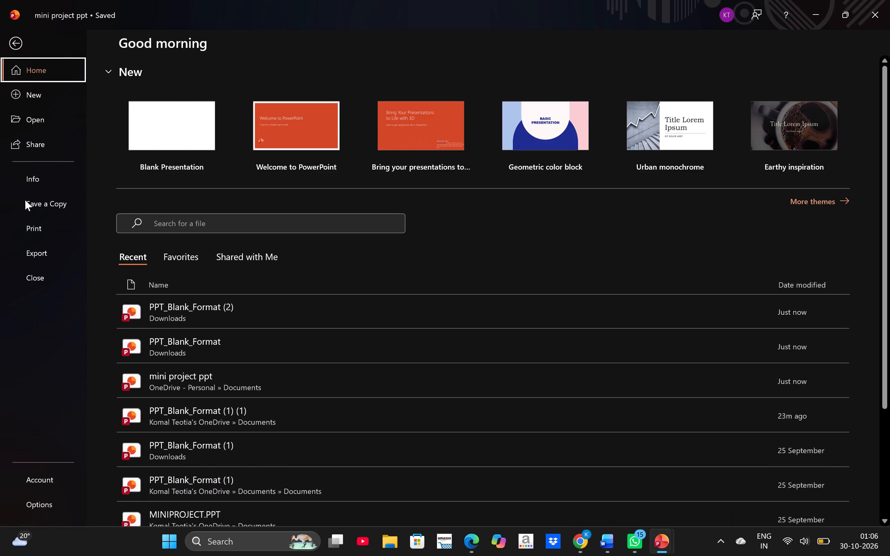
pyautogui.click(36, 202)
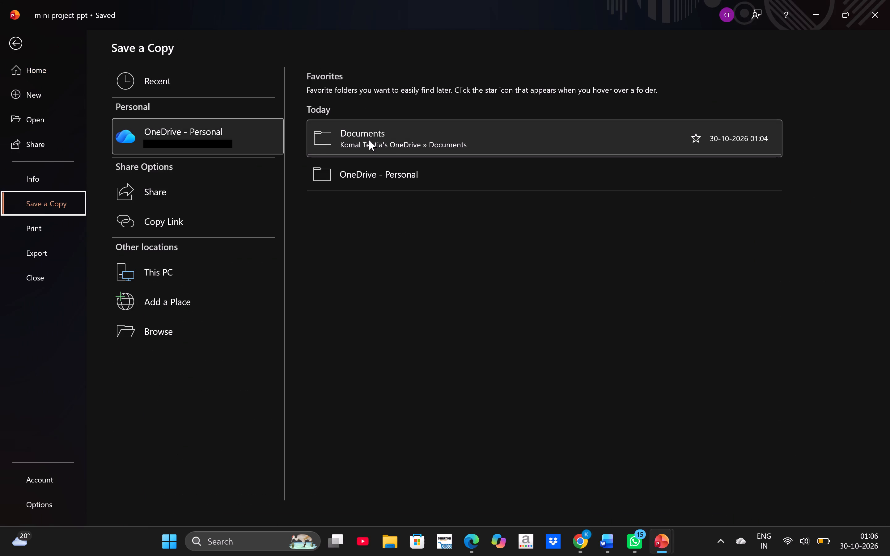
pyautogui.click(369, 140)
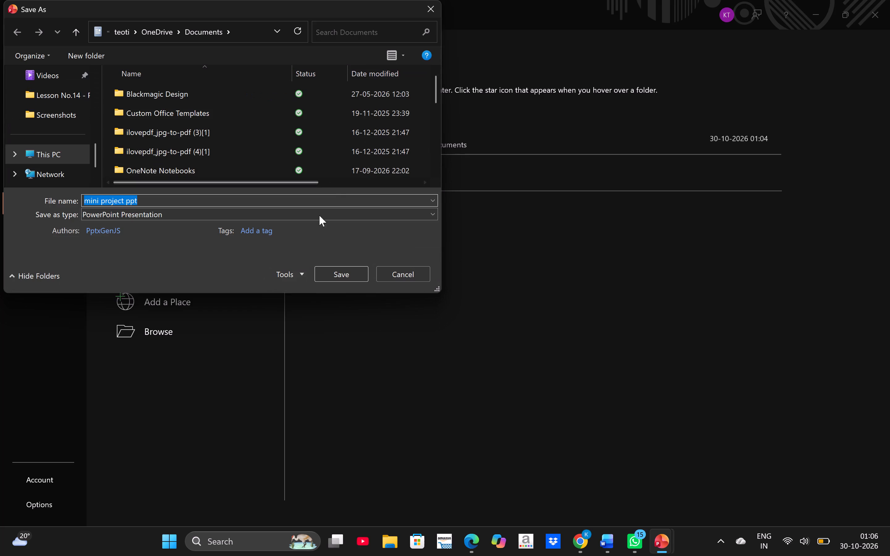
# Save the presentation in the OneDrive Documents folder as a PowerPoint Presentation under the name mini project ppt.
pyautogui.click(350, 271)
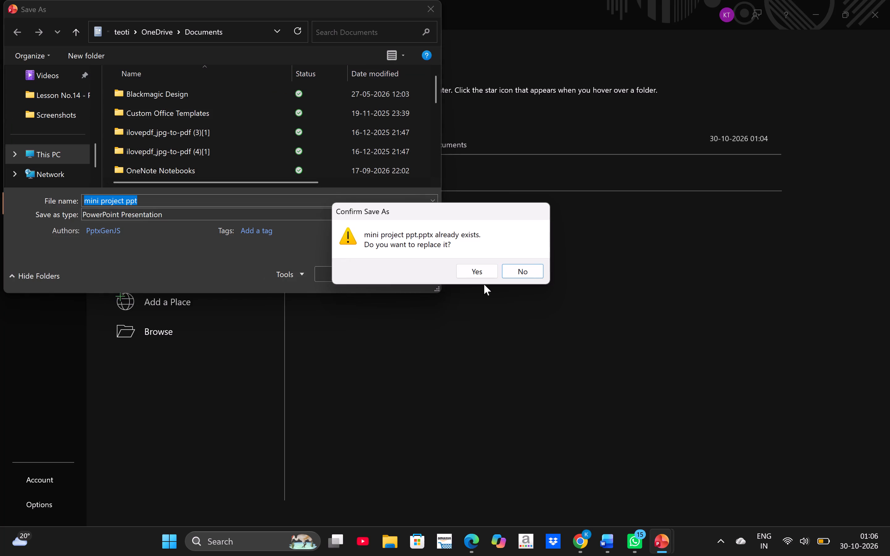
# Replace the existing mini project ppt file in the OneDrive Documents folder with the current presentation.
pyautogui.click(474, 269)
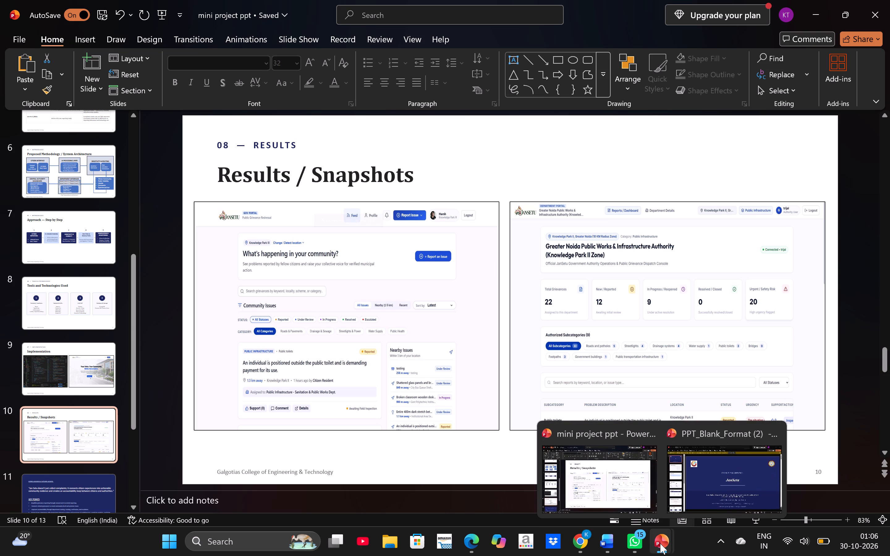
# Close the open PPT_Blank_Format (2) and mini project ppt presentation windows.
pyautogui.click(777, 435)
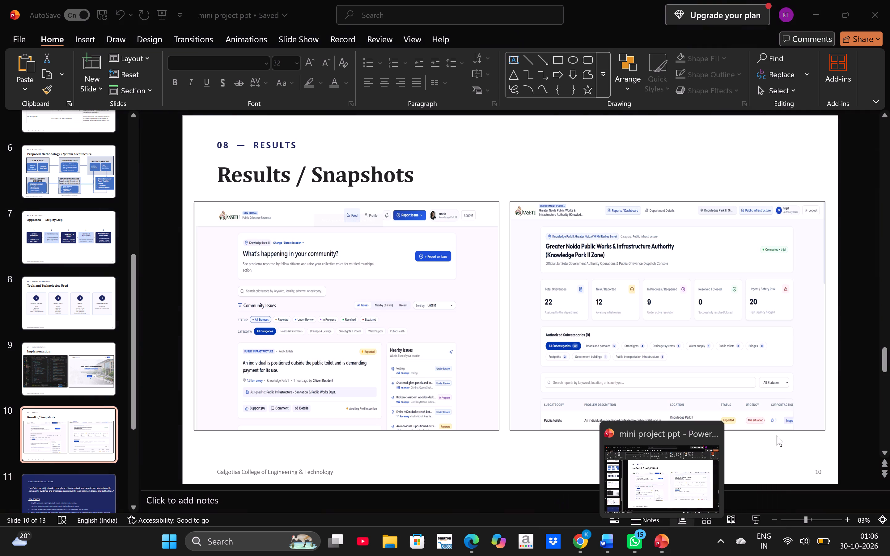
pyautogui.click(715, 427)
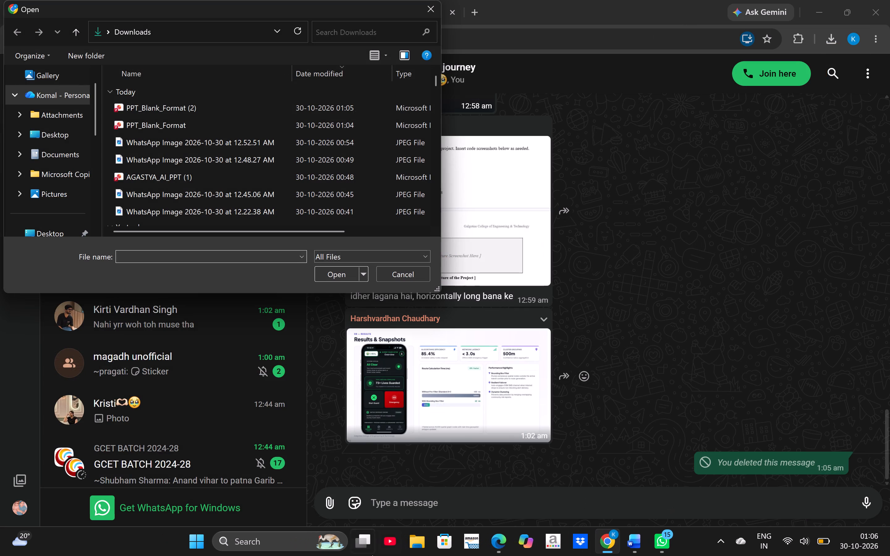
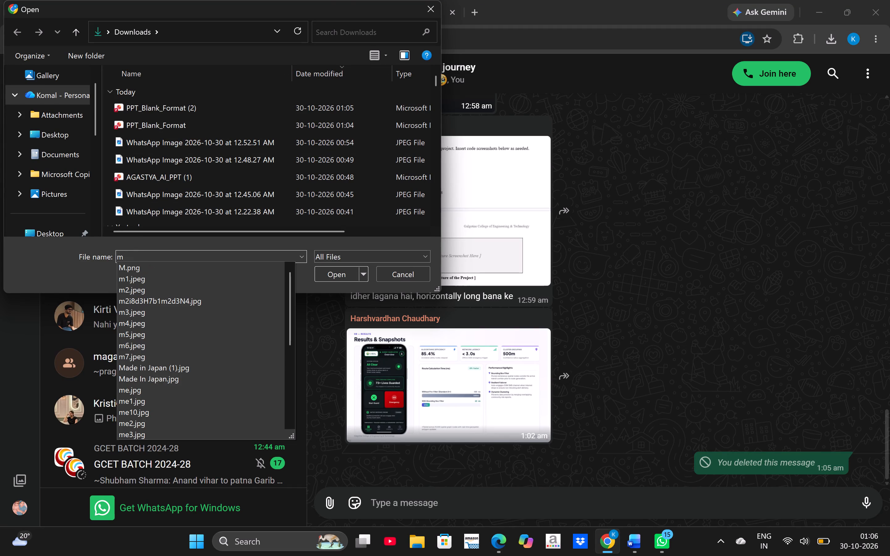
# Enter mini as the file name to find the mini project presentation for attaching to the WhatsApp group chat.
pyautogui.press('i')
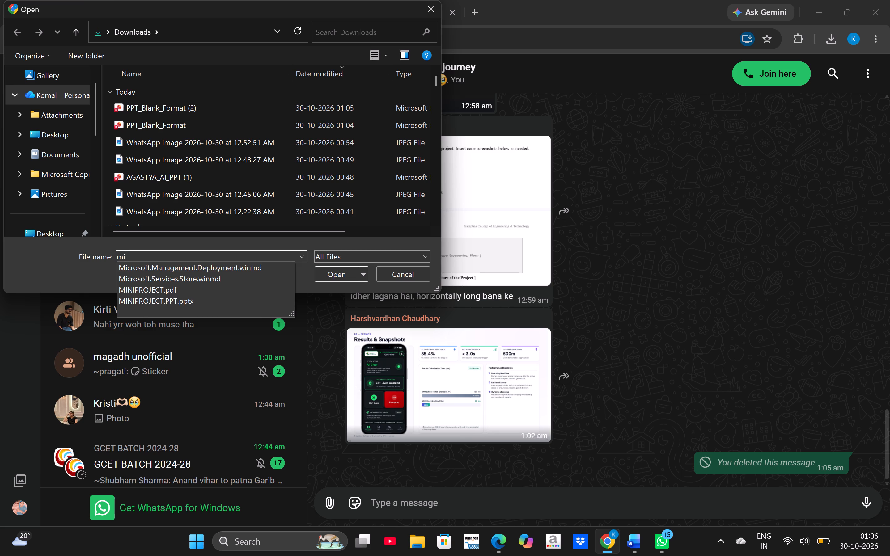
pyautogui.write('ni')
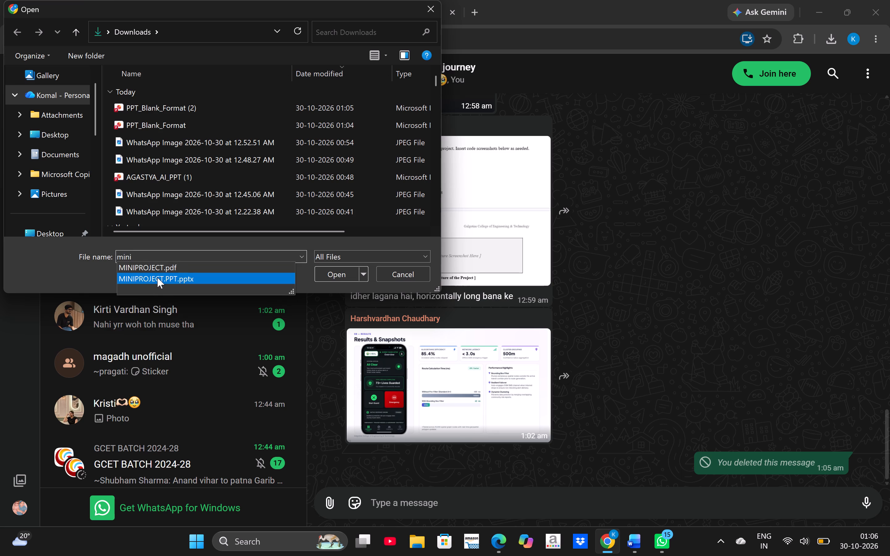
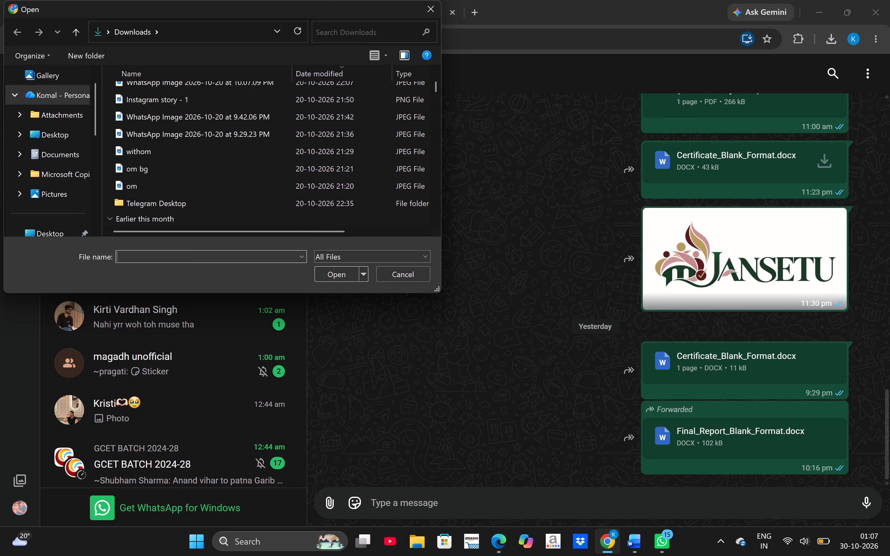
# Look for the mini project presentation to attach to the chat by entering mi as the file name.
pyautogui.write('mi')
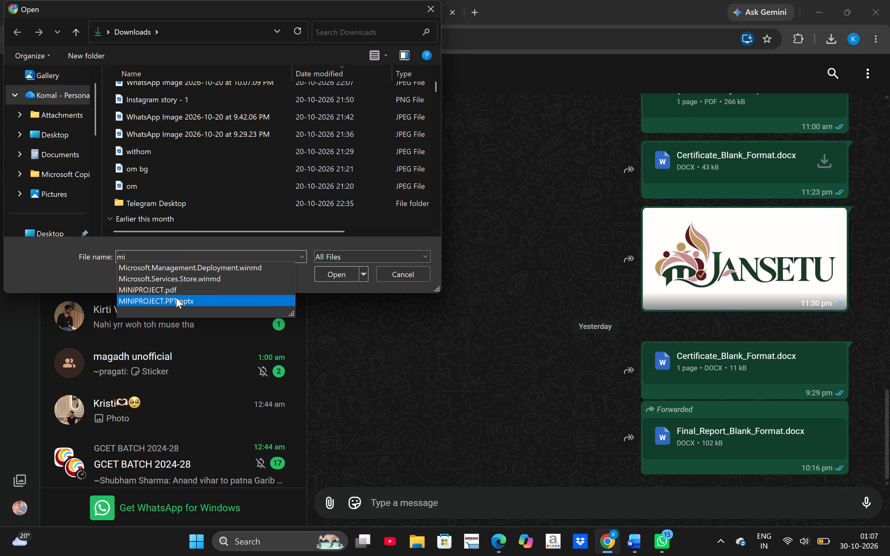
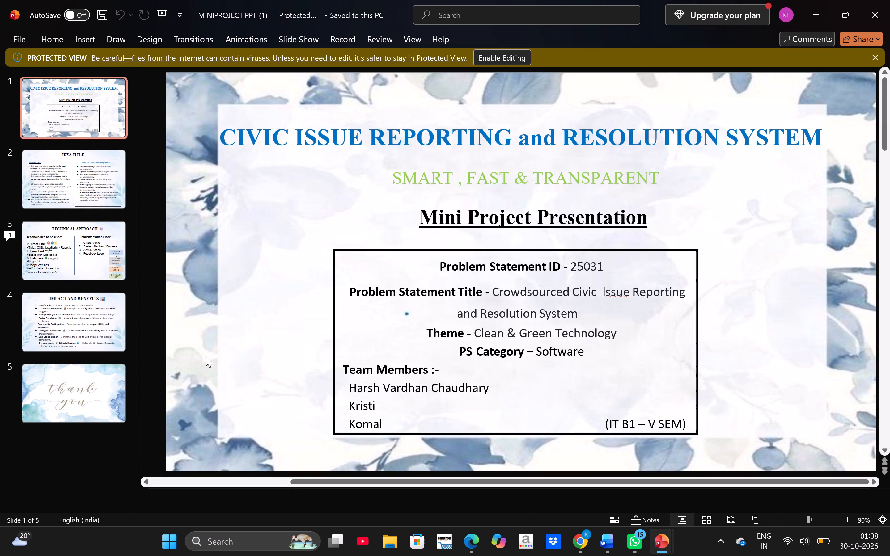
# Open the recent presentation mini project ppt from the OneDrive Documents folder.
pyautogui.click(23, 38)
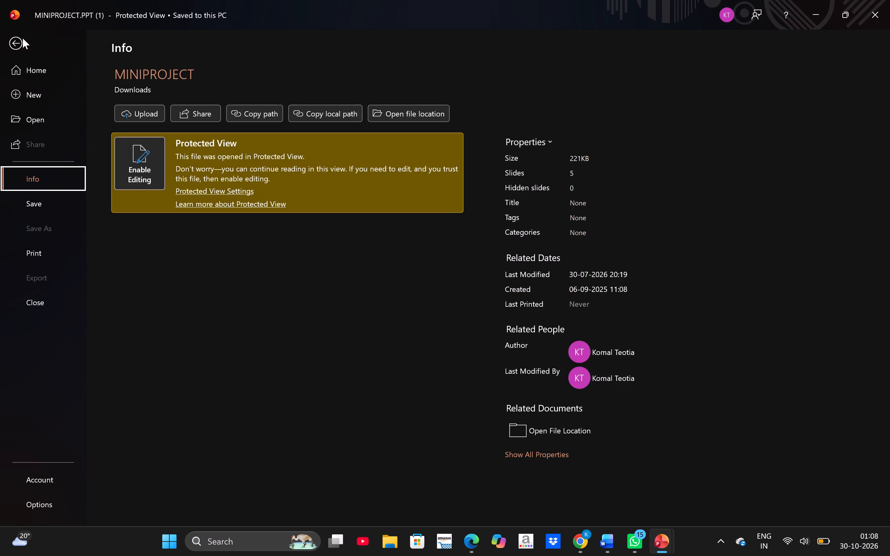
pyautogui.click(29, 65)
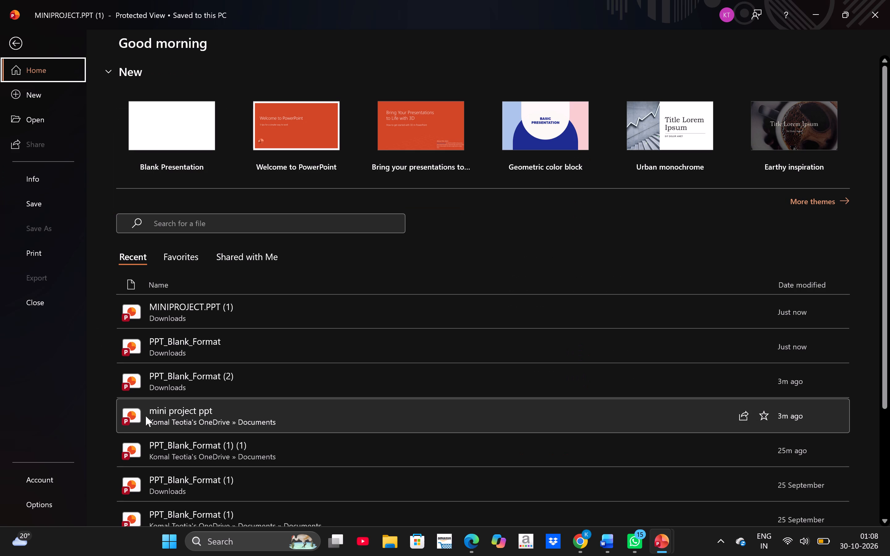
pyautogui.click(146, 416)
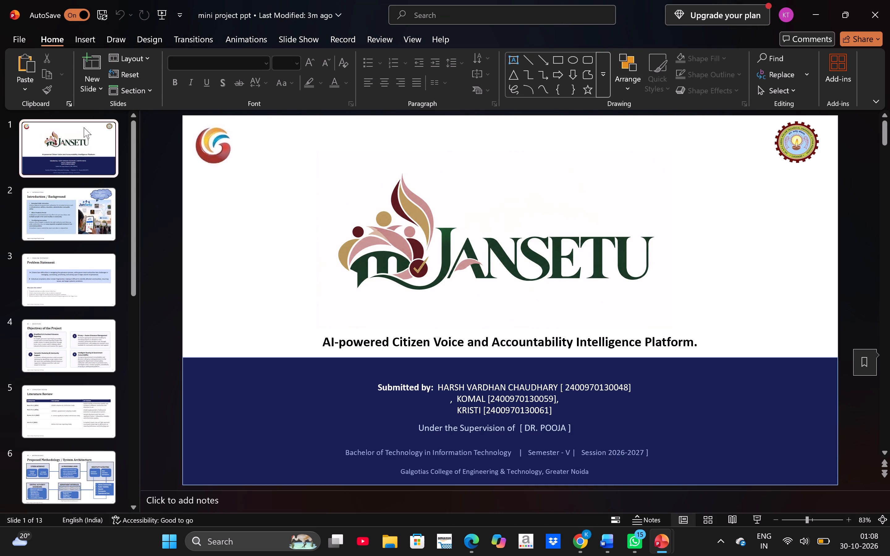
# Save a copy of the presentation in the OneDrive - Personal root folder as a PowerPoint Presentation named mini project ppt.
pyautogui.click(17, 37)
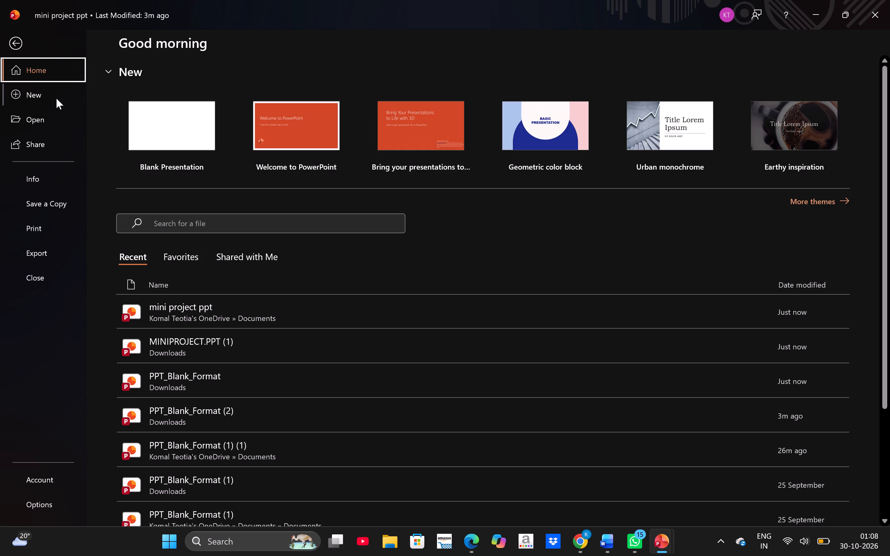
pyautogui.click(54, 208)
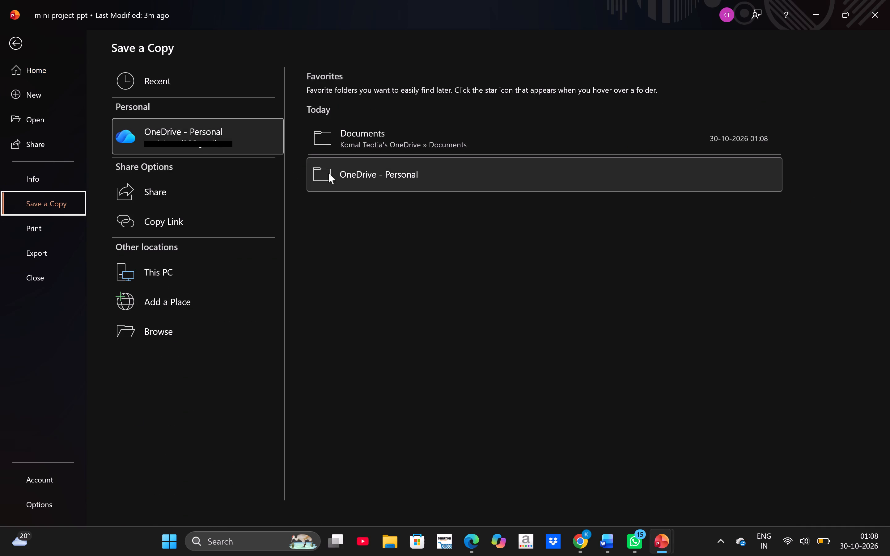
pyautogui.click(349, 175)
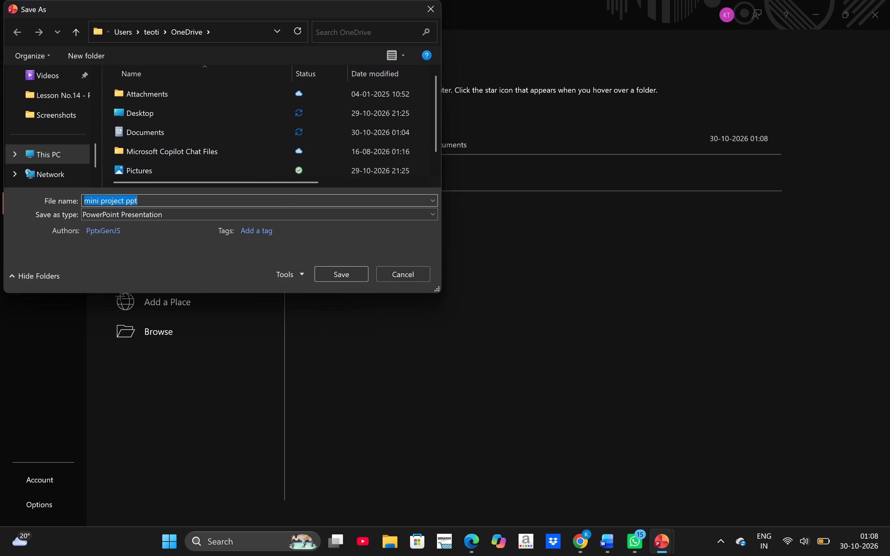
pyautogui.click(326, 277)
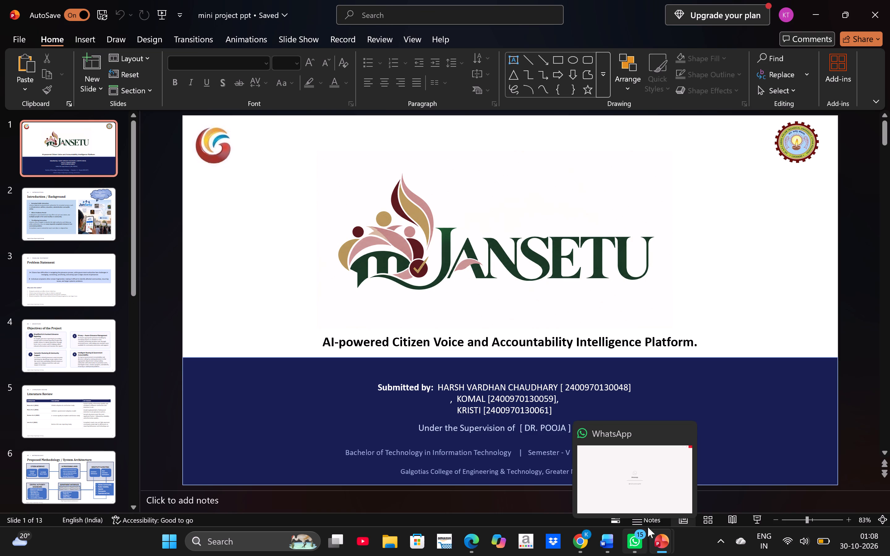
# Close the WhatsApp window and the MINIPROJECT.PPT (1) presentation window.
pyautogui.click(685, 432)
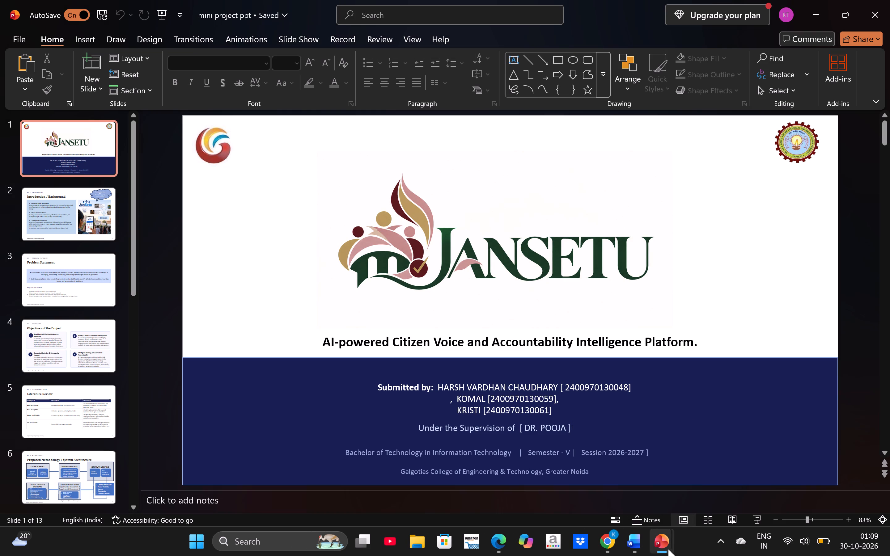
pyautogui.click(710, 433)
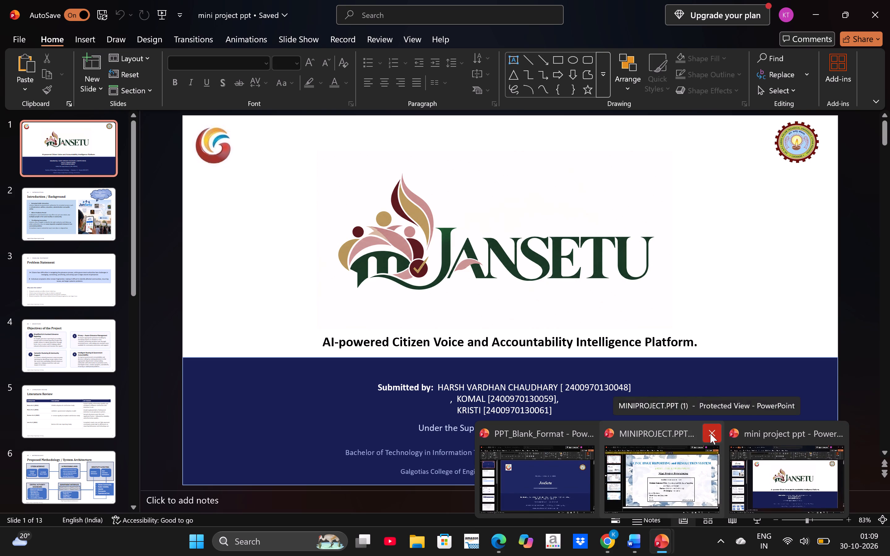
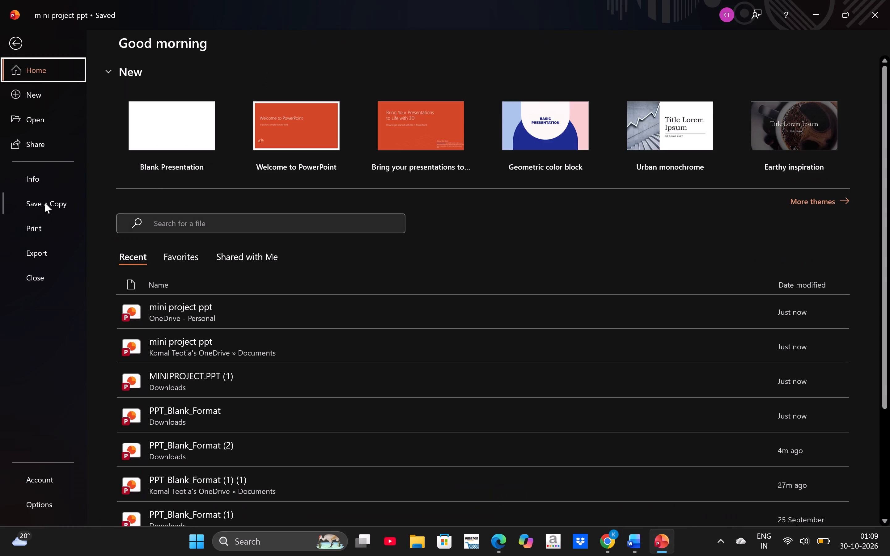
# Save a copy of the presentation in the OneDrive Documents folder as a PowerPoint Presentation named mini project ppt.
pyautogui.click(44, 202)
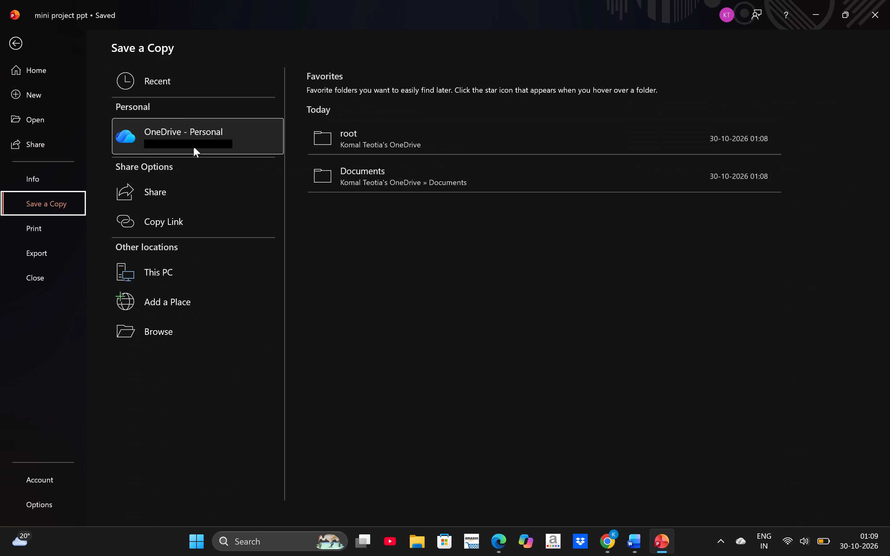
pyautogui.click(193, 146)
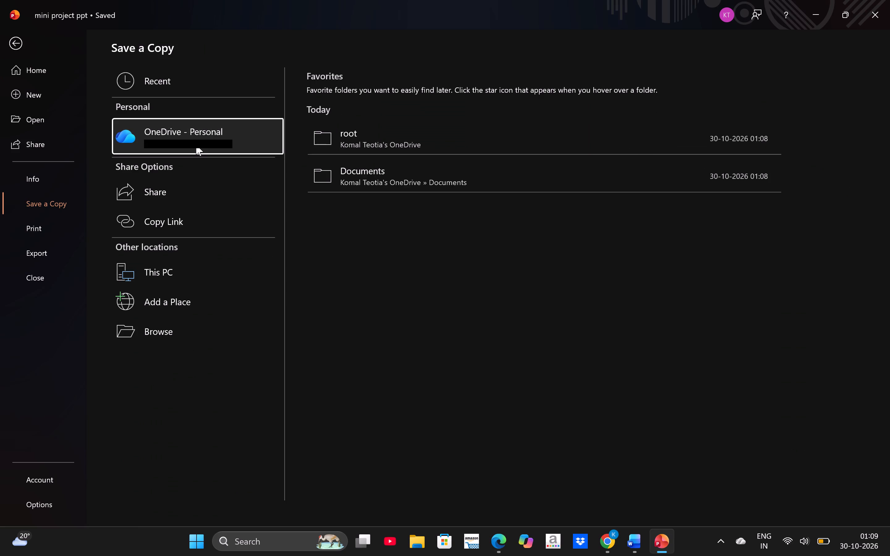
pyautogui.click(196, 145)
pyautogui.click(341, 177)
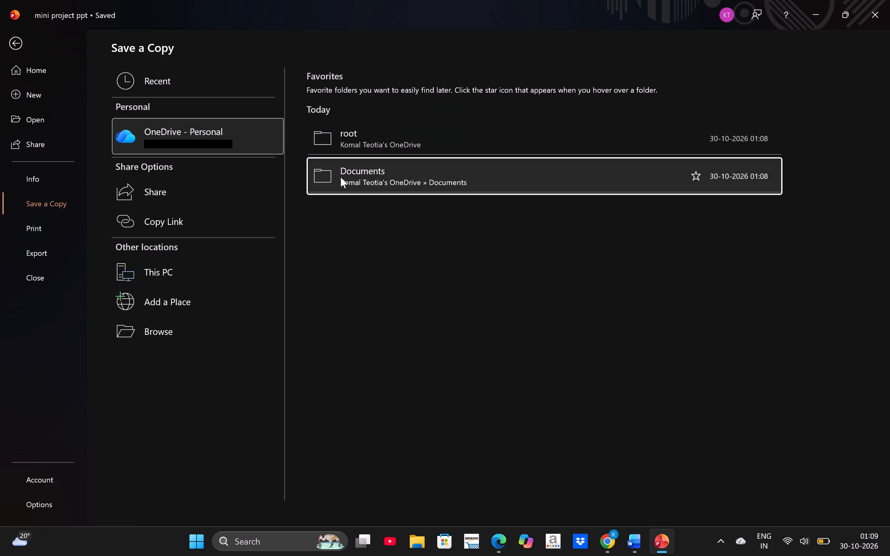
pyautogui.click(362, 178)
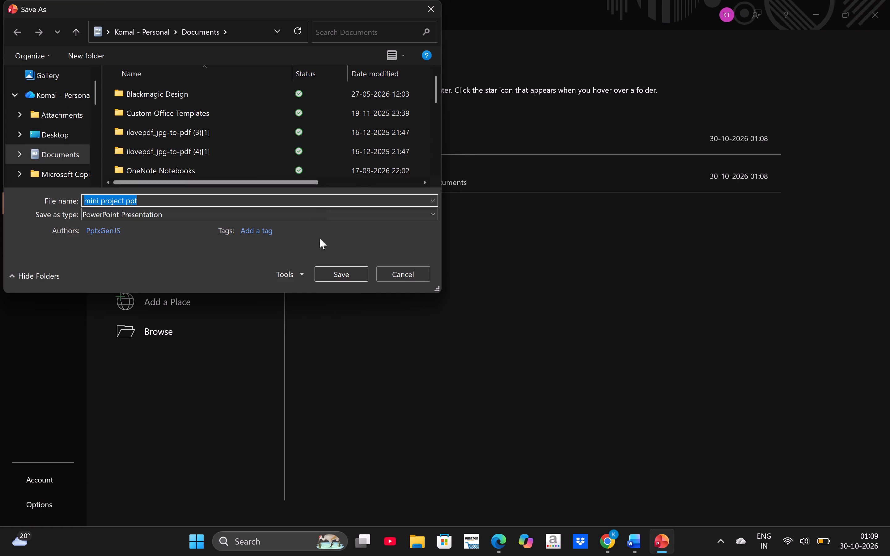
pyautogui.click(336, 273)
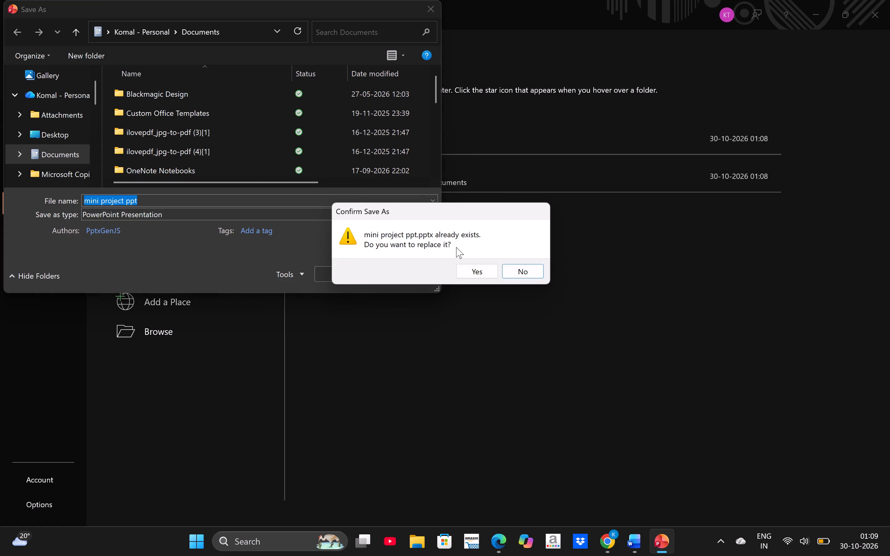
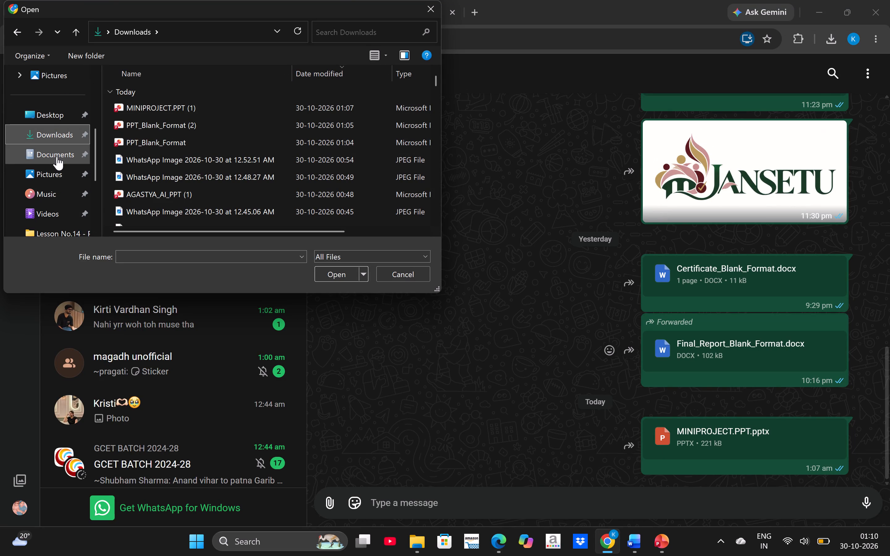
# Try to attach the mini project ppt presentation from the OneDrive Documents folder to the WhatsApp chat.
pyautogui.click(57, 157)
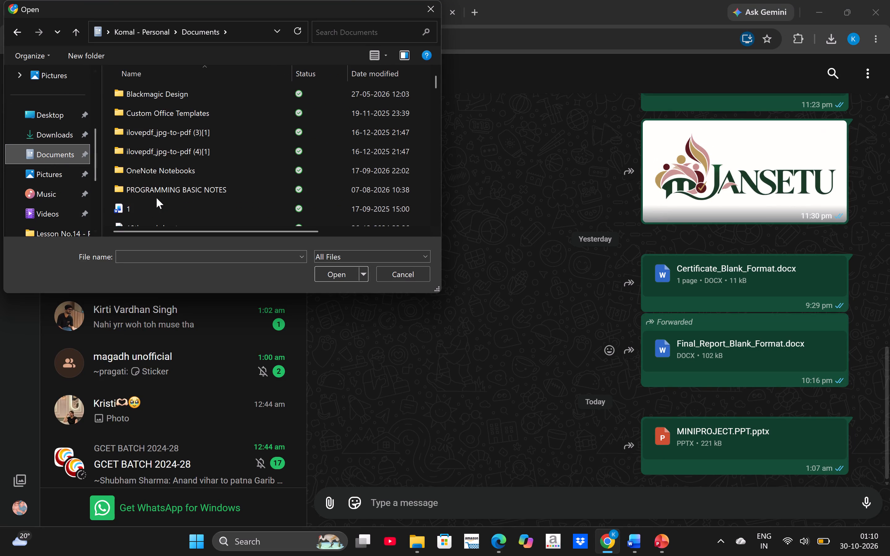
pyautogui.scroll(-3, 156, 198)
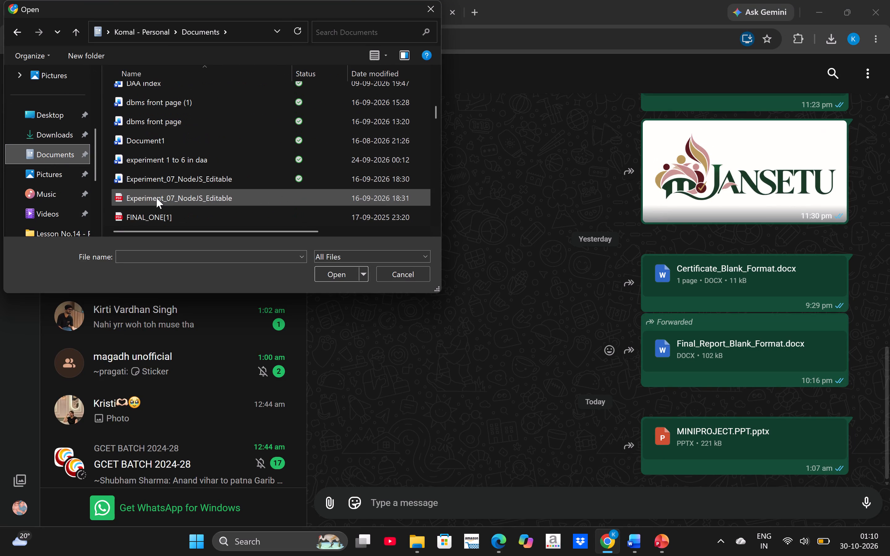
pyautogui.scroll(-2, 156, 198)
pyautogui.scroll(1, 156, 198)
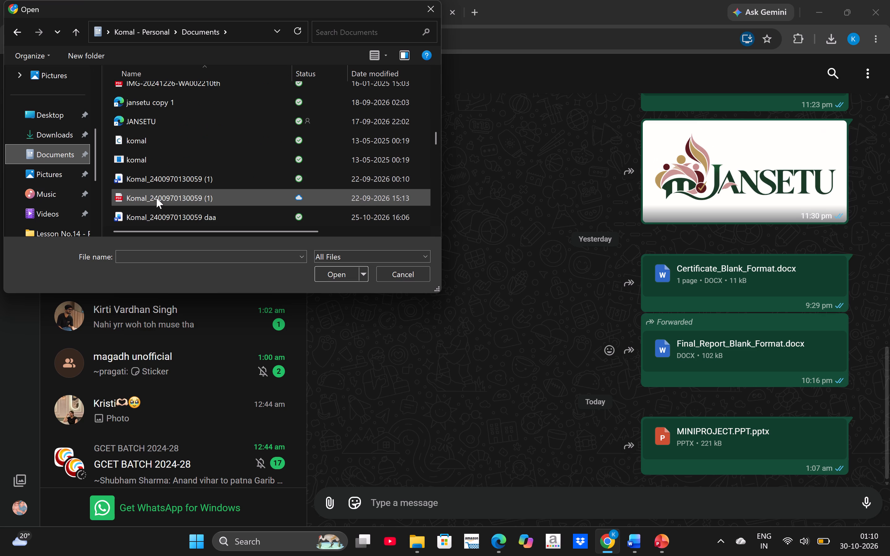
pyautogui.scroll(1, 156, 198)
pyautogui.scroll(-1, 156, 198)
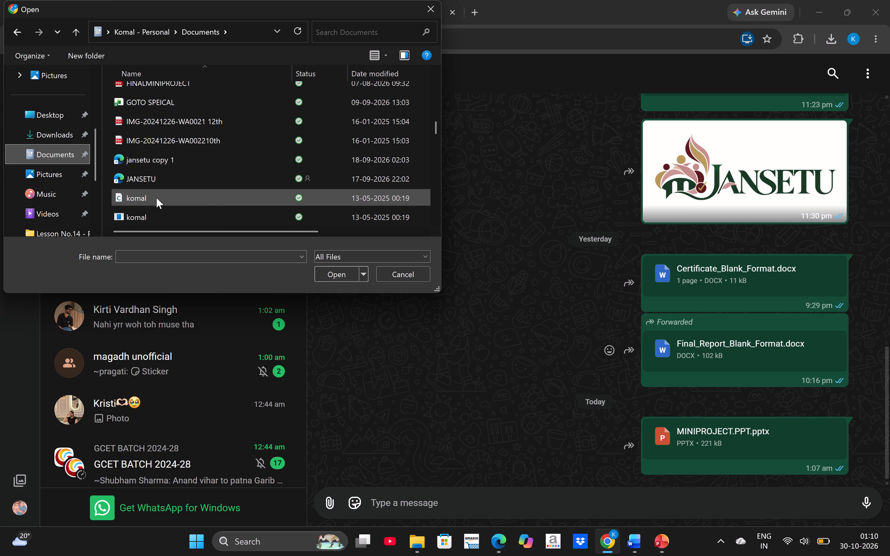
pyautogui.scroll(-2, 156, 198)
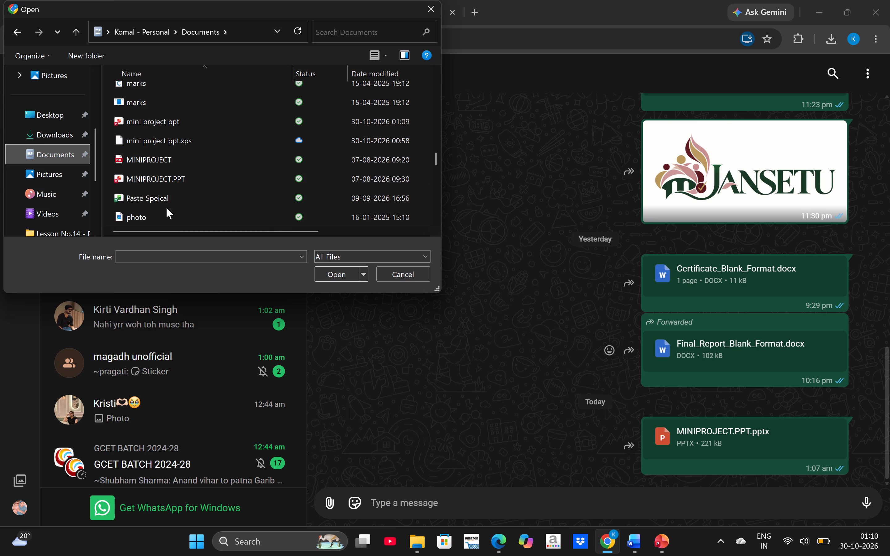
pyautogui.click(201, 127)
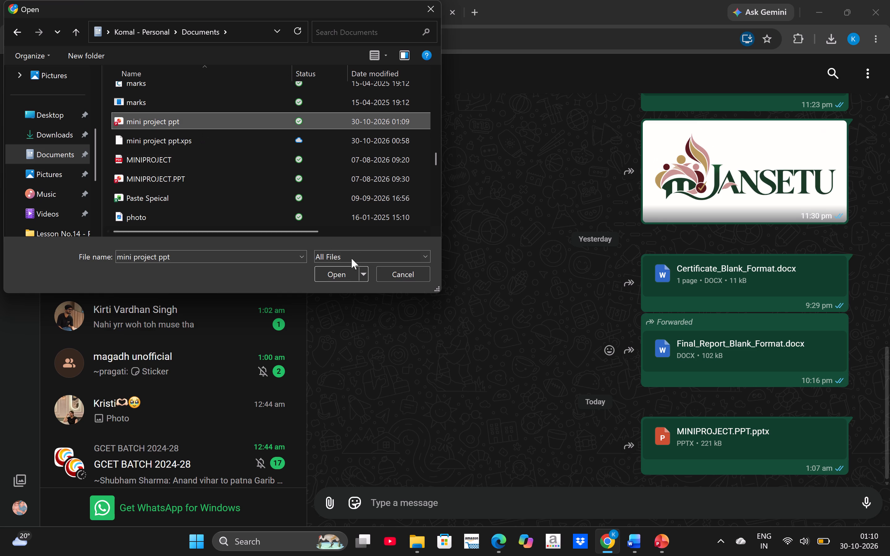
pyautogui.click(336, 274)
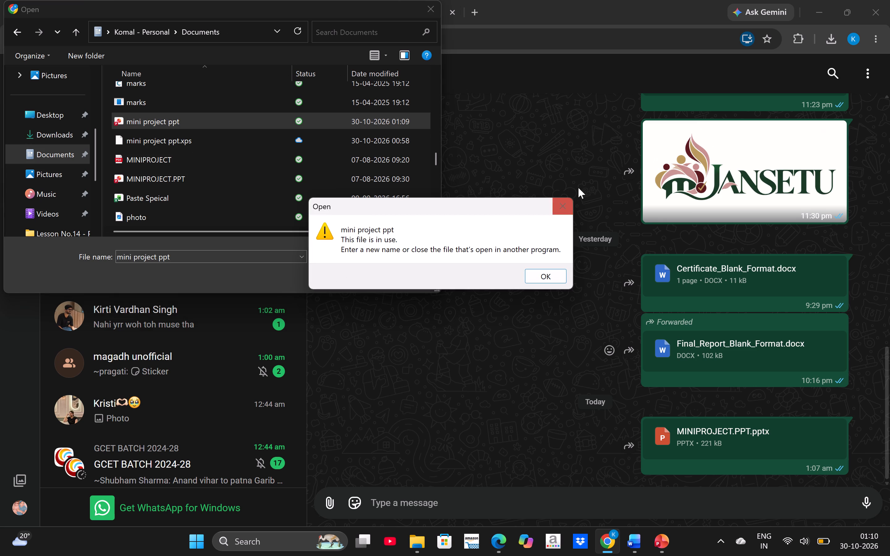
pyautogui.click(557, 196)
pyautogui.click(562, 211)
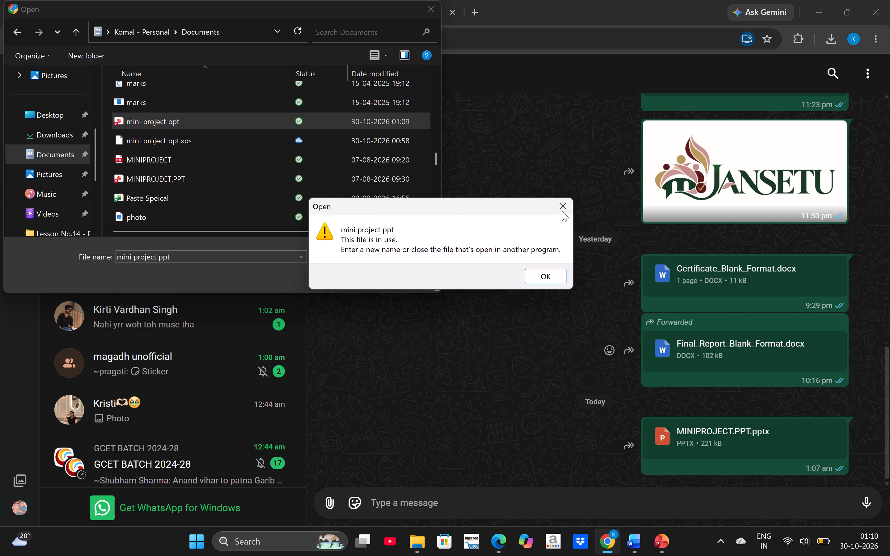
pyautogui.click(562, 211)
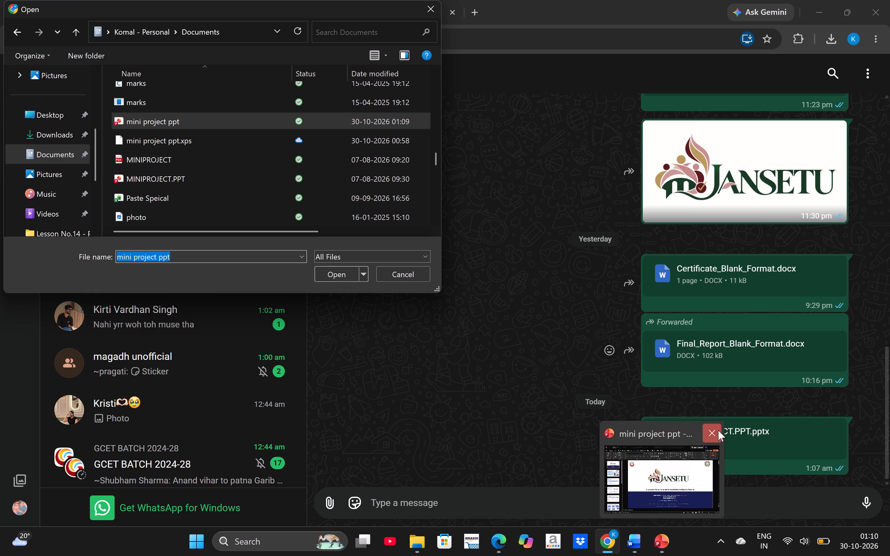
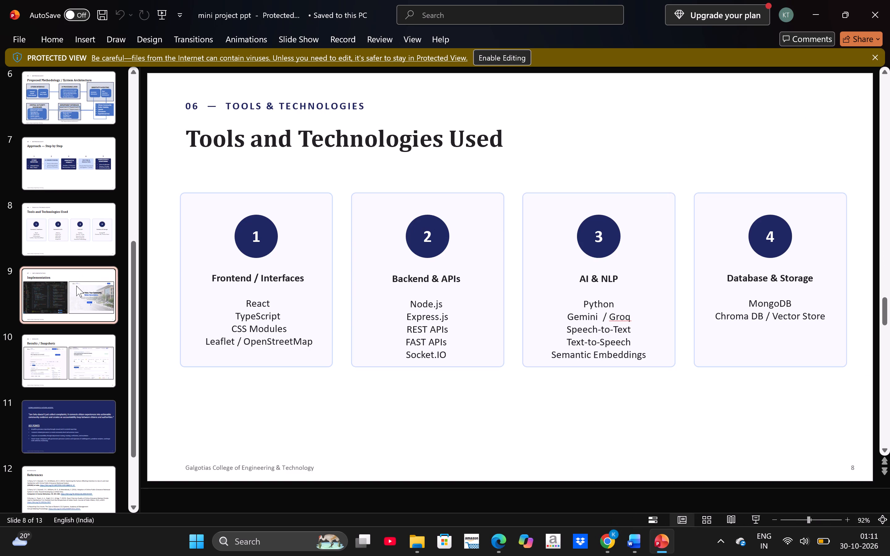
# Review the slides from Results / Snapshots through the closing Thank You slide, and back to Approach — Step by Step.
pyautogui.click(66, 387)
pyautogui.click(58, 421)
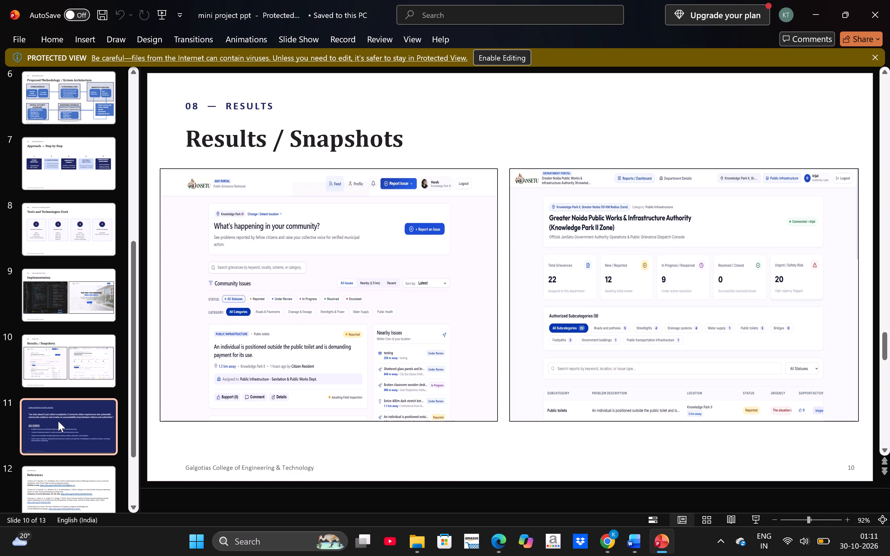
pyautogui.scroll(-1, 58, 421)
pyautogui.click(59, 465)
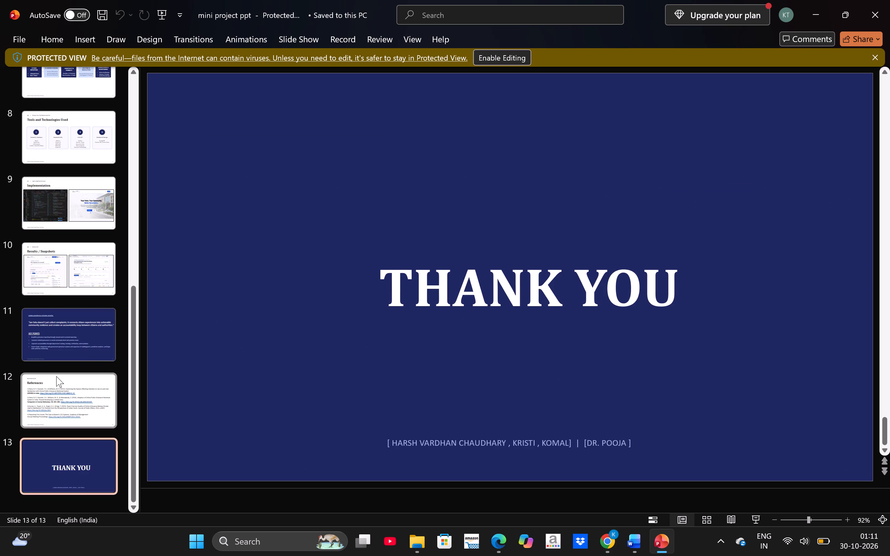
pyautogui.click(56, 376)
pyautogui.scroll(1, 56, 376)
pyautogui.click(56, 376)
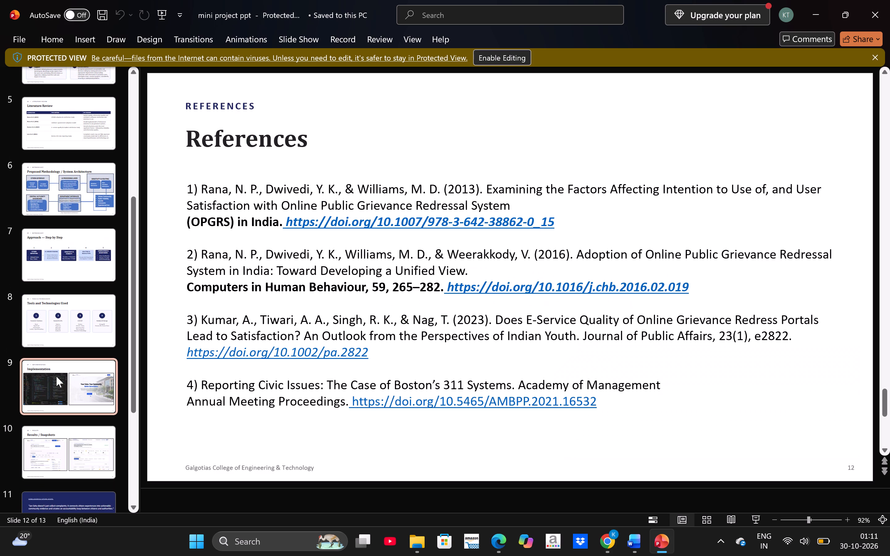
pyautogui.scroll(1, 56, 376)
pyautogui.click(56, 376)
pyautogui.scroll(1, 56, 376)
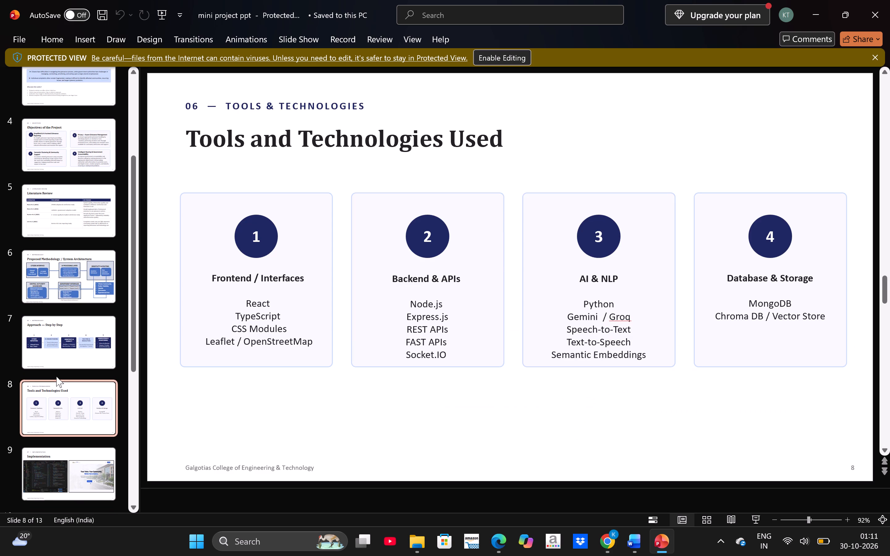
pyautogui.scroll(1, 56, 376)
pyautogui.click(59, 352)
pyautogui.scroll(1, 59, 352)
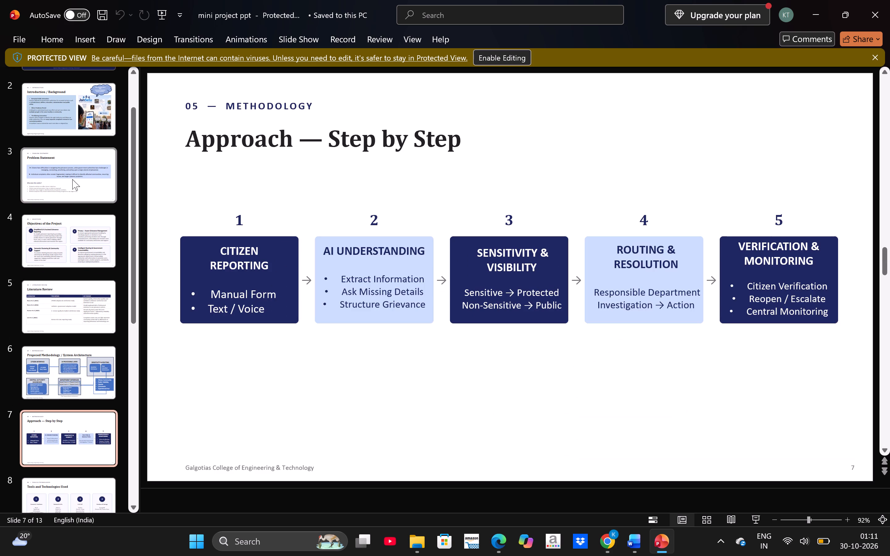
# Recheck the Implementation, Tools and Technologies Used, Results / Snapshots, Conclusion & Future Scope, References and Thank You slides.
pyautogui.scroll(-2, 74, 384)
pyautogui.click(74, 384)
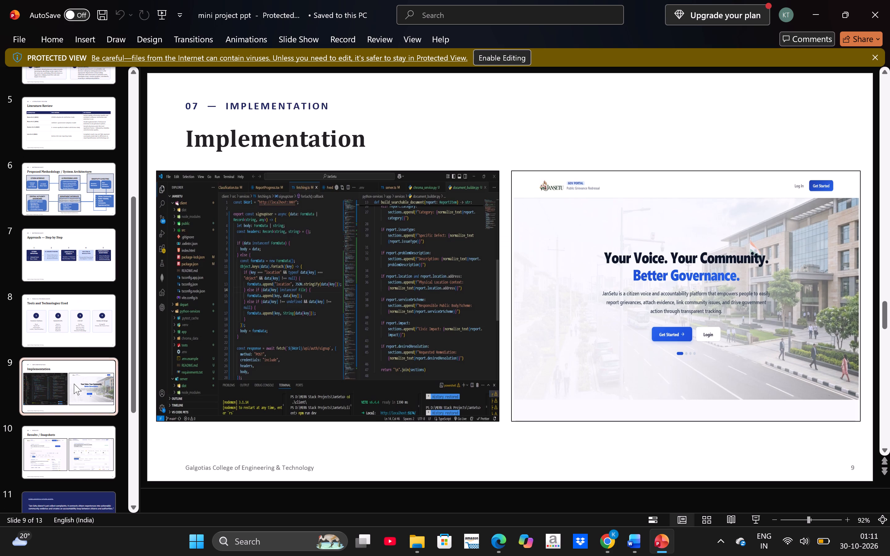
pyautogui.click(72, 309)
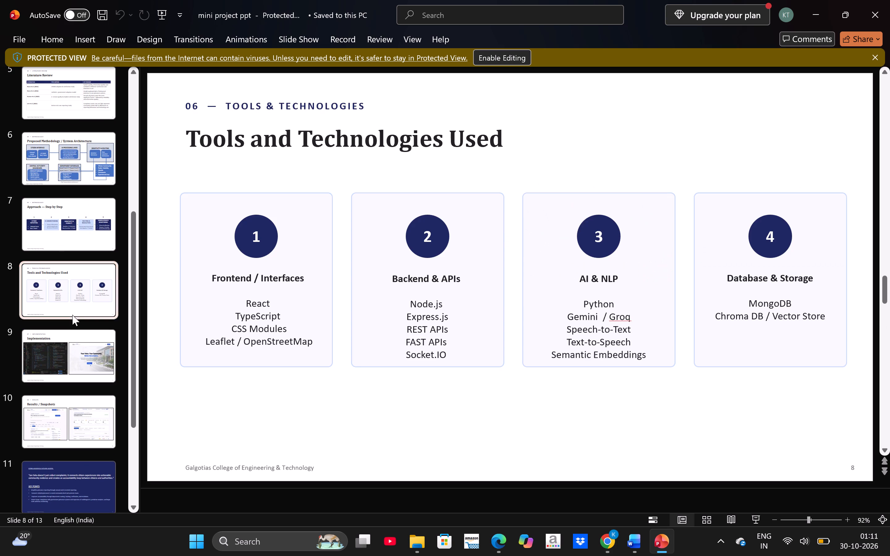
pyautogui.click(66, 440)
pyautogui.scroll(-1, 66, 440)
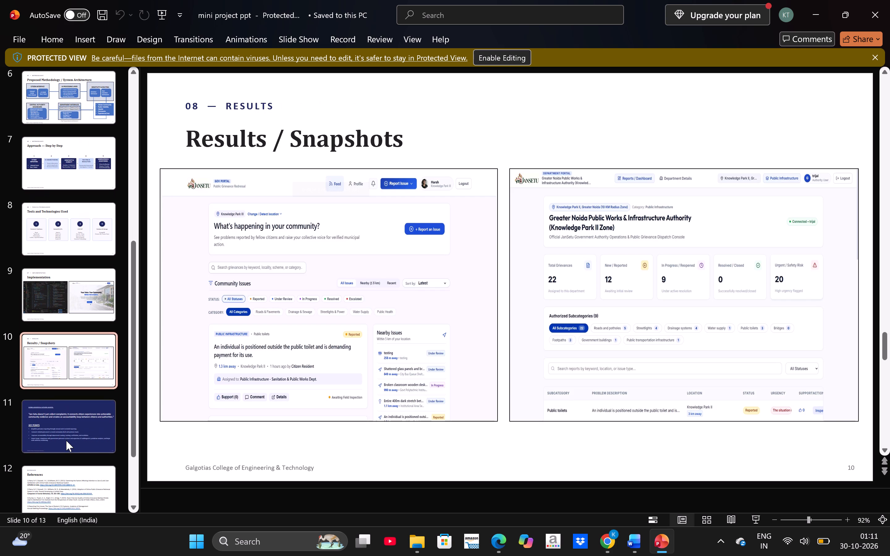
pyautogui.click(66, 440)
pyautogui.scroll(-1, 66, 440)
pyautogui.click(67, 413)
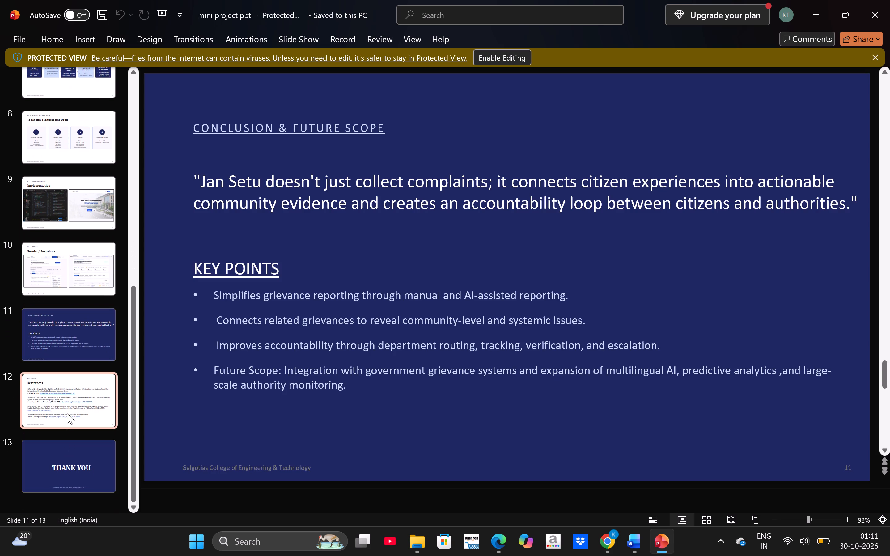
pyautogui.click(65, 452)
pyautogui.scroll(4, 65, 452)
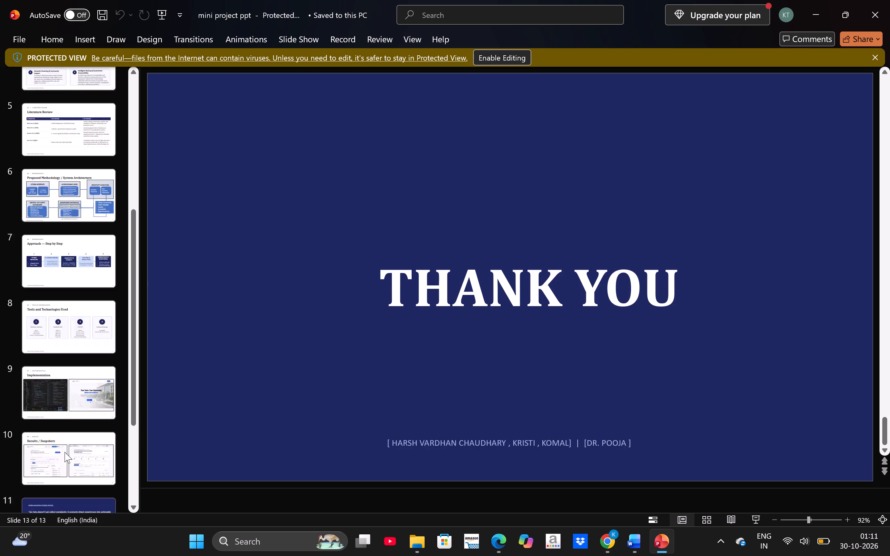
pyautogui.scroll(5, 65, 452)
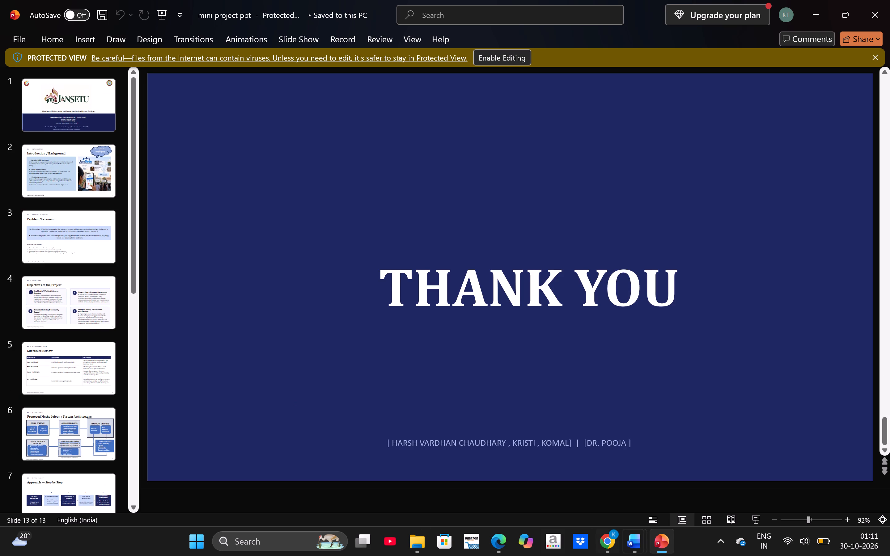
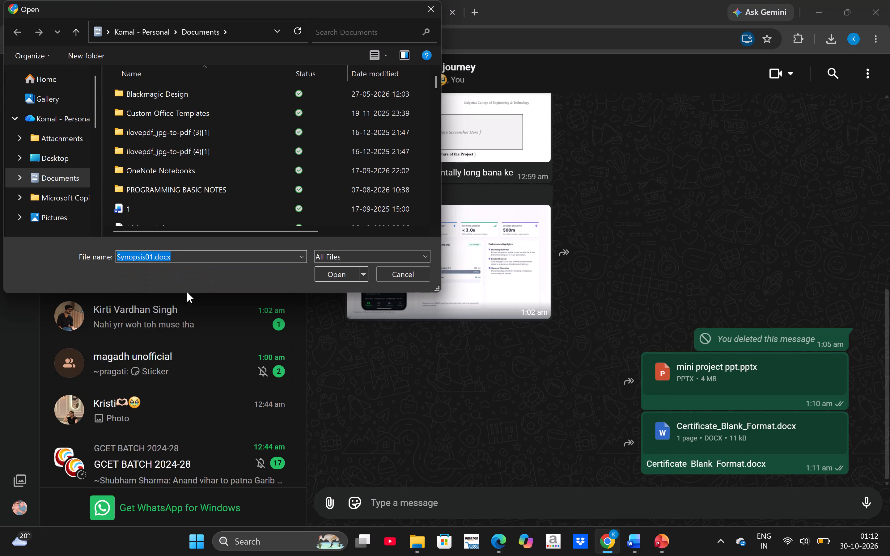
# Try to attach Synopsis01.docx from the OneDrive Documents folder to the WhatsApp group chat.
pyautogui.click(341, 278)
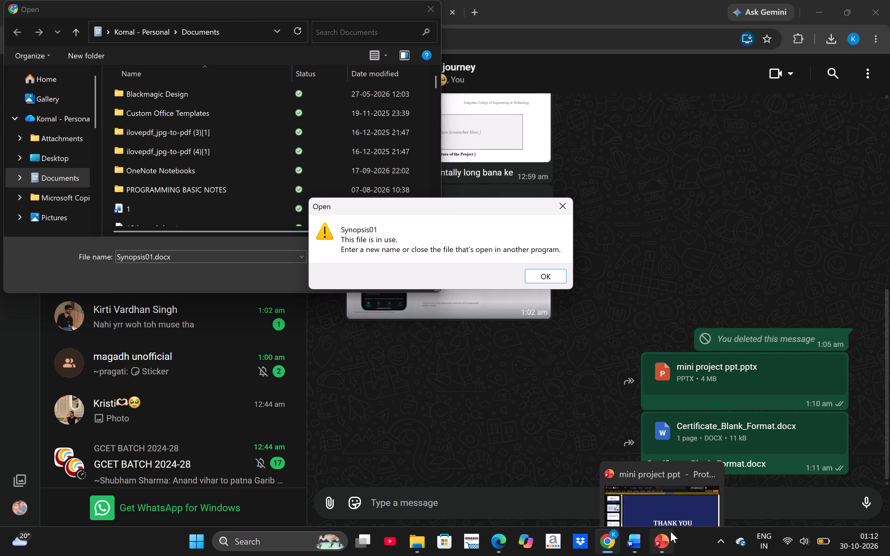
# Close the leftover mini project ppt presentation window.
pyautogui.click(708, 431)
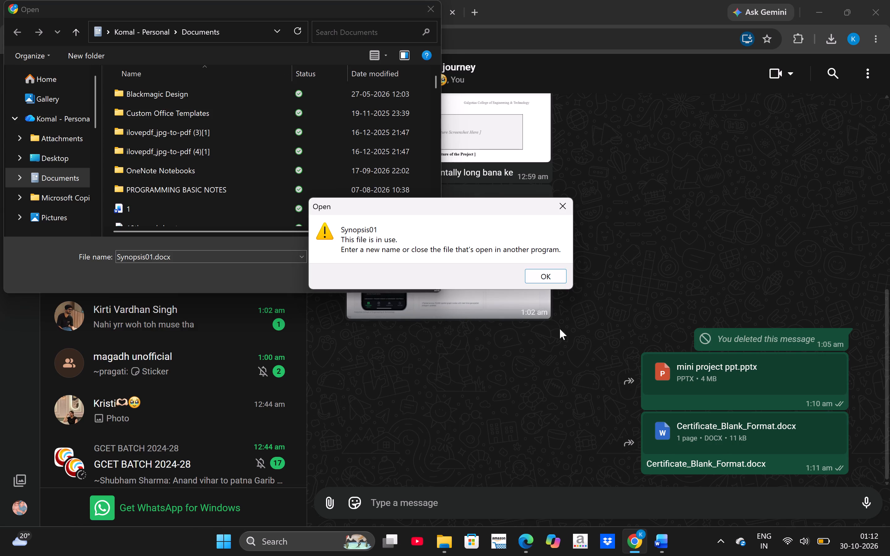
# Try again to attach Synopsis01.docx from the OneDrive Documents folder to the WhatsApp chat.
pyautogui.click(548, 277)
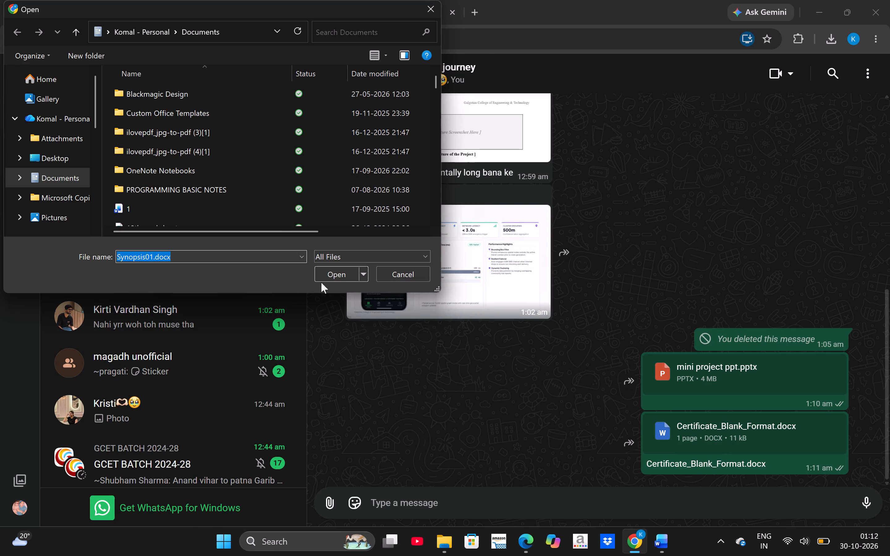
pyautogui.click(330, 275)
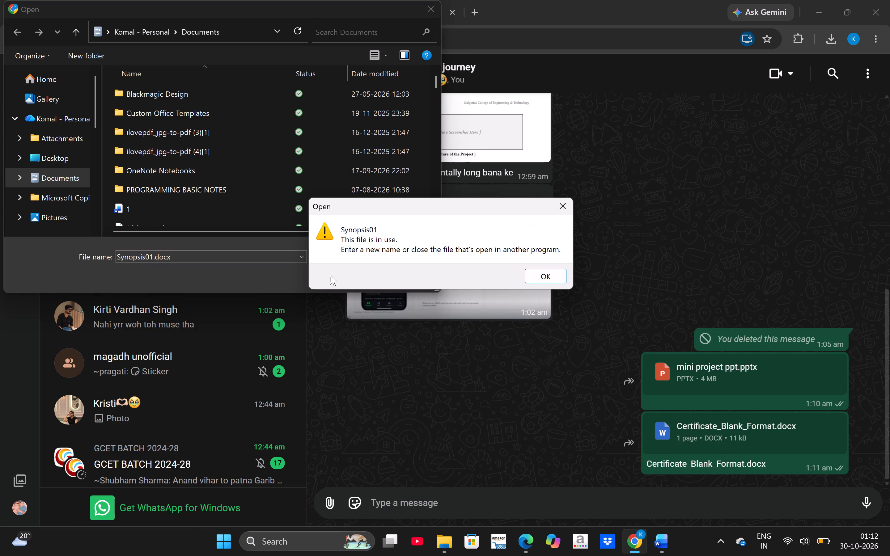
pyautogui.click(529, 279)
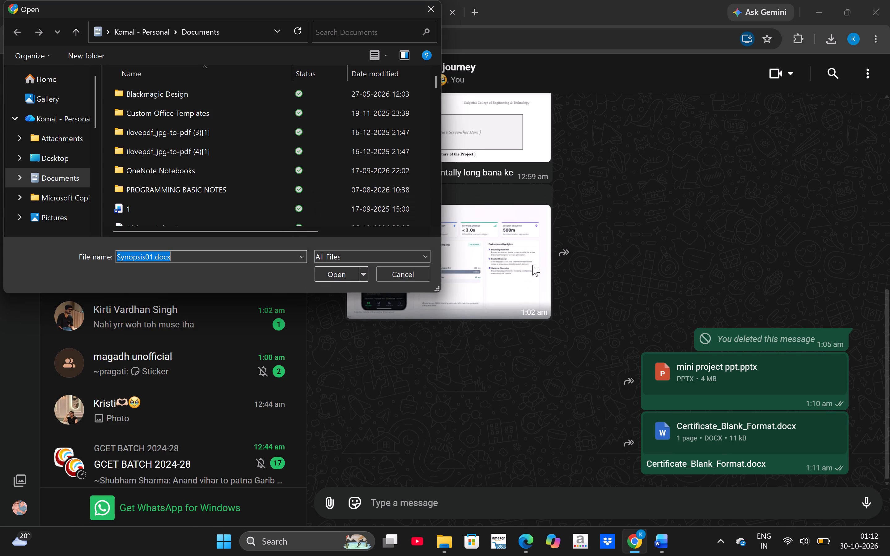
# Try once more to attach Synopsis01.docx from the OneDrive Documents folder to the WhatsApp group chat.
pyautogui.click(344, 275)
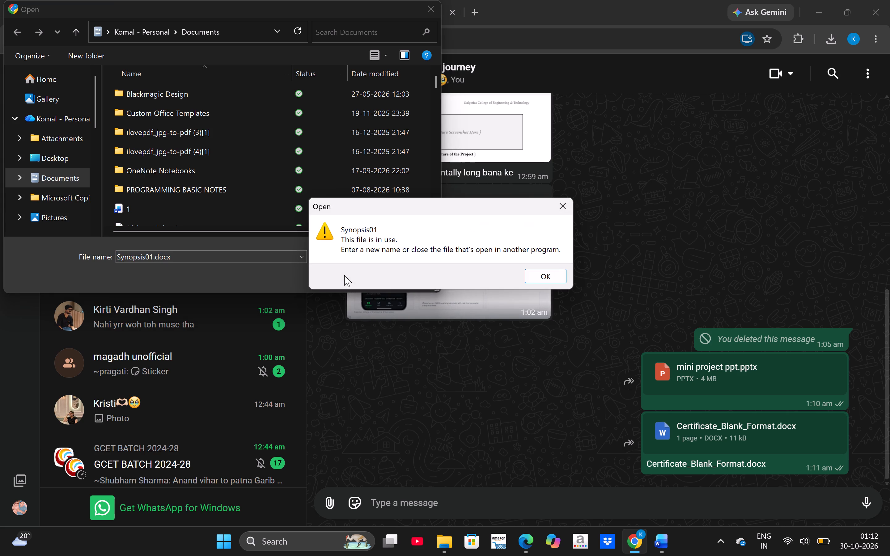
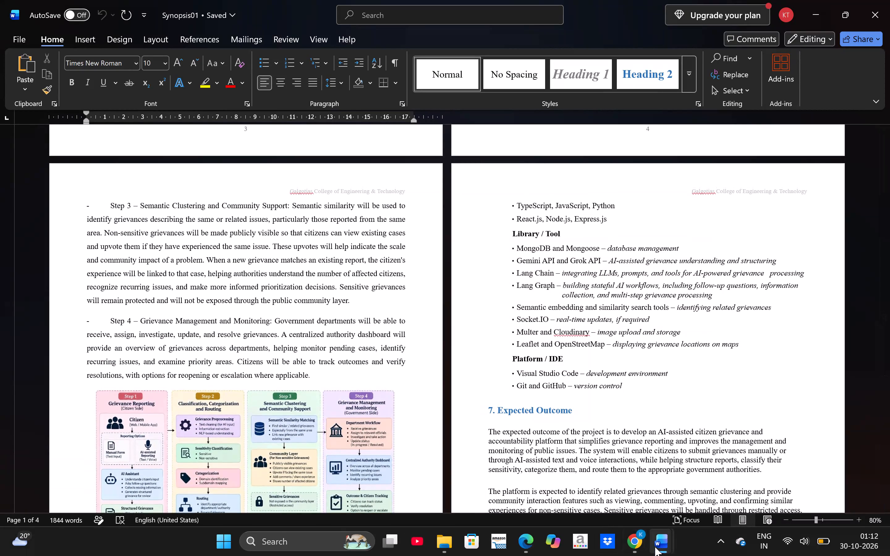
# Close the four-page Synopsis01 document window and the Final_Report_Blank_Format document window.
pyautogui.click(698, 432)
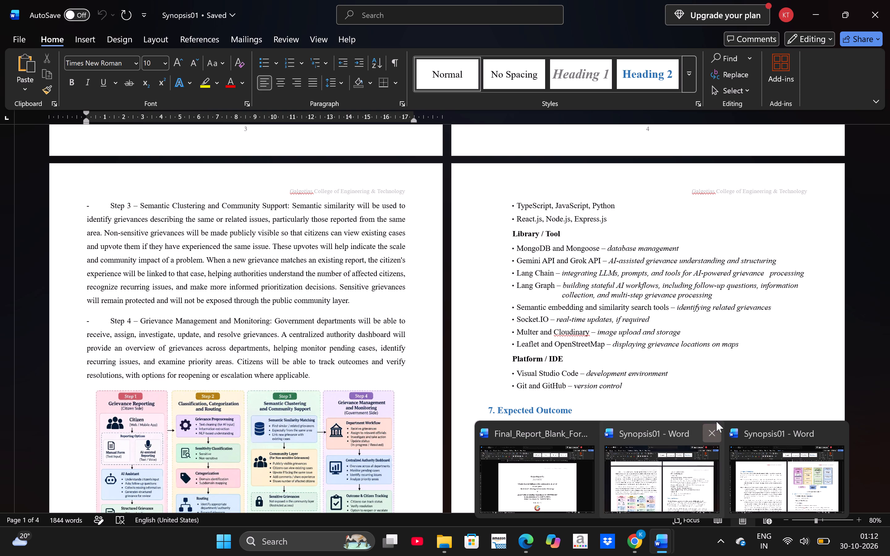
pyautogui.click(712, 430)
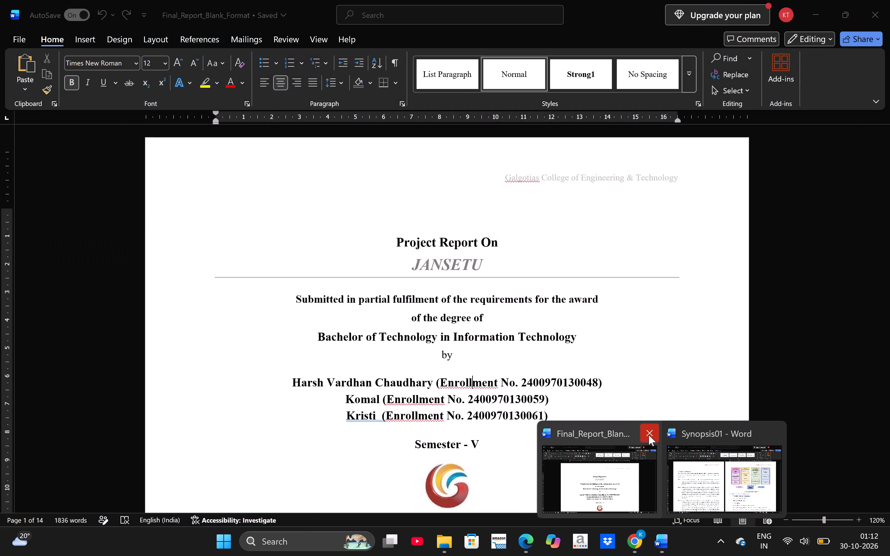
pyautogui.click(648, 435)
# Bring up the remaining Synopsis01 document and review it back to its title page.
pyautogui.click(646, 474)
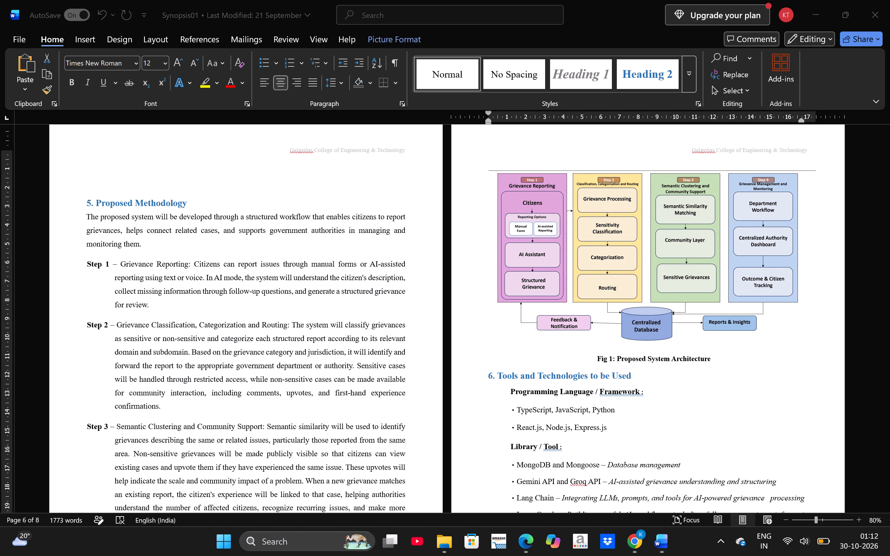
pyautogui.scroll(12, 499, 397)
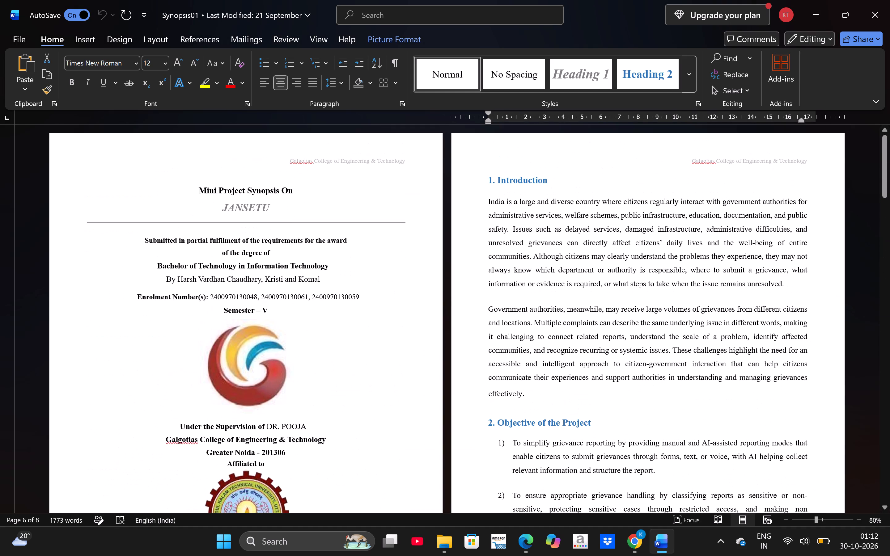
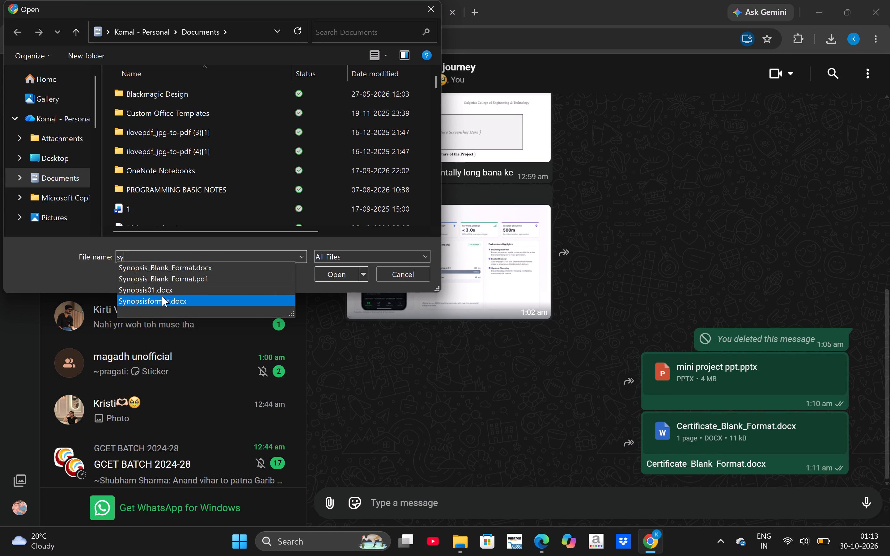
# Look through the files in the OneDrive Documents folder for the synopsis document to attach to the WhatsApp chat.
pyautogui.scroll(-1, 162, 296)
pyautogui.scroll(-1, 115, 176)
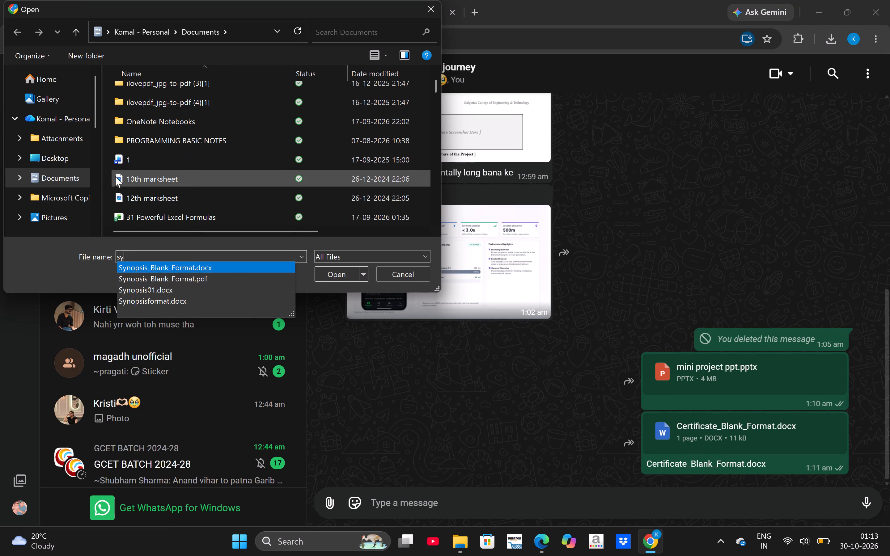
pyautogui.scroll(-1, 223, 171)
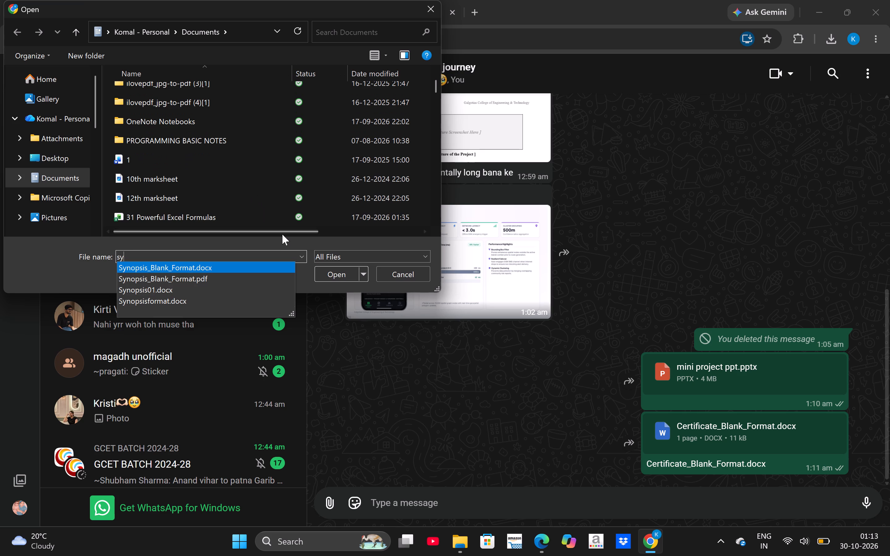
pyautogui.scroll(-1, 282, 234)
pyautogui.scroll(-1, 223, 171)
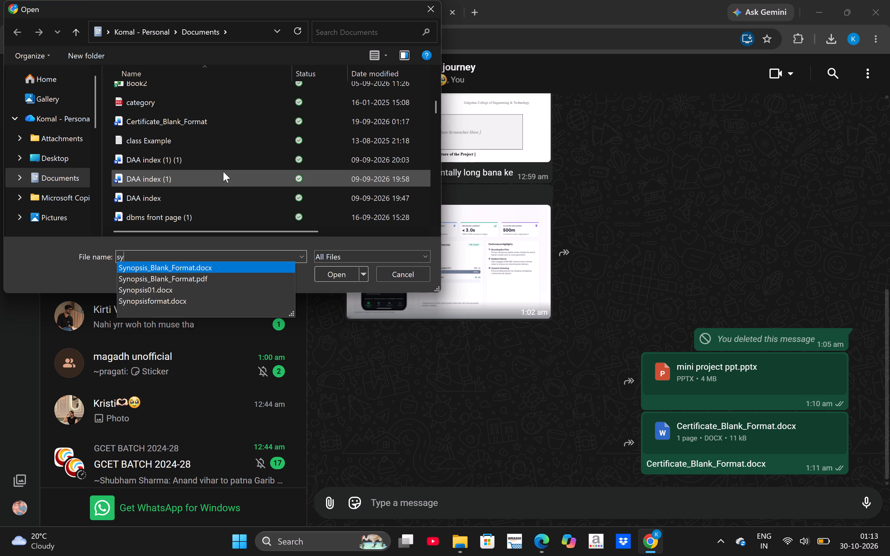
pyautogui.scroll(-2, 223, 171)
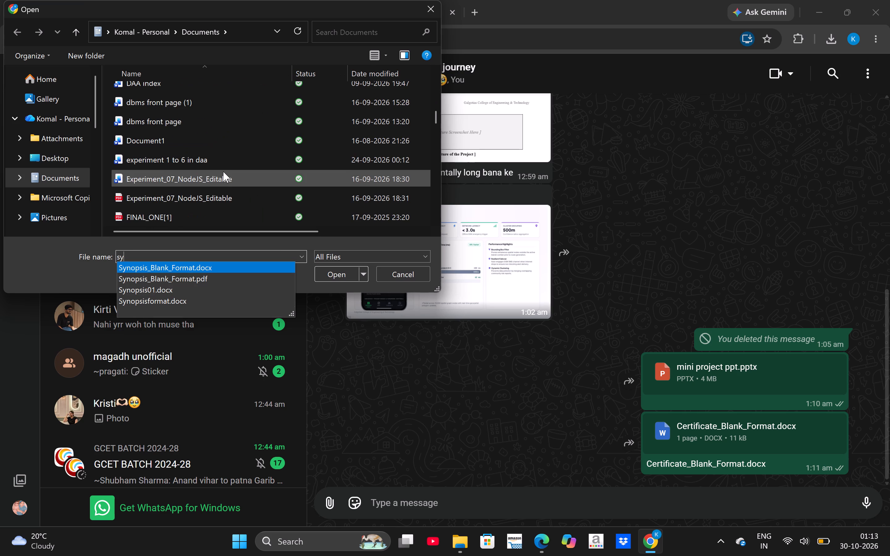
pyautogui.scroll(-1, 223, 171)
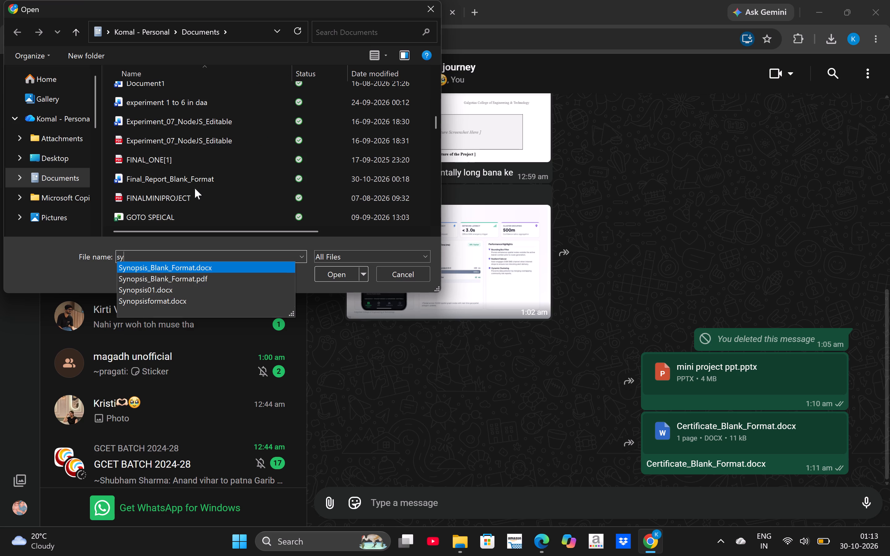
pyautogui.scroll(-1, 190, 202)
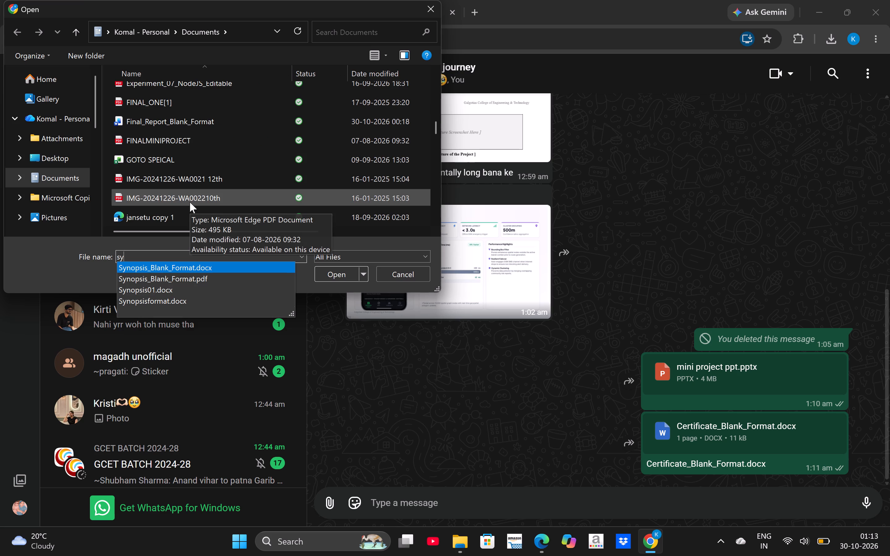
pyautogui.scroll(-2, 189, 193)
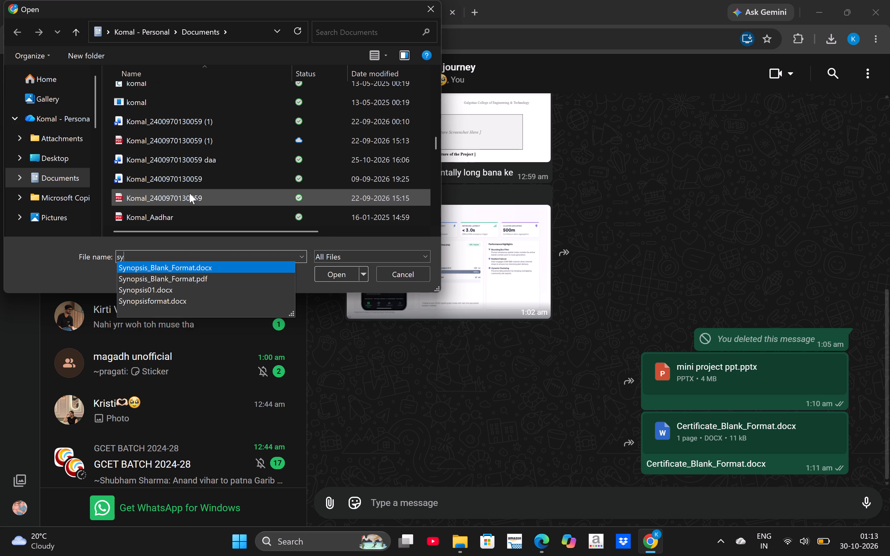
pyautogui.scroll(-1, 189, 193)
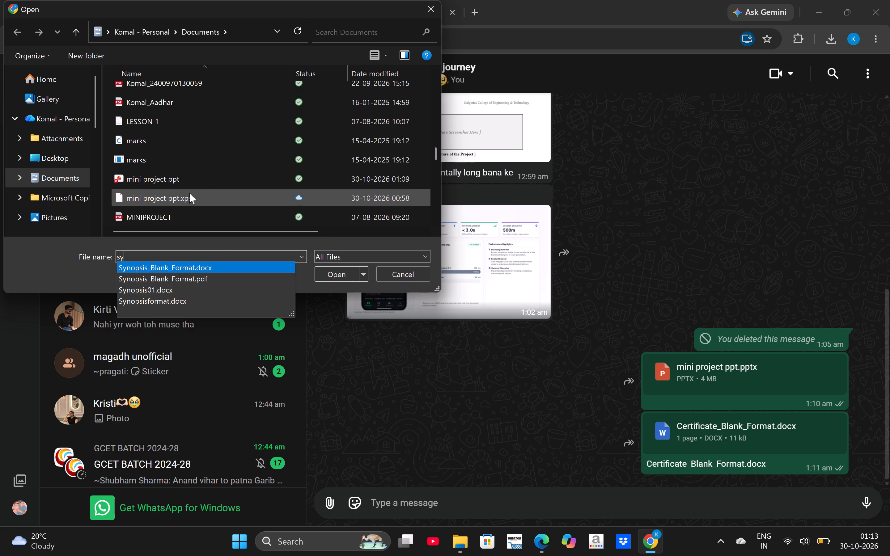
pyautogui.scroll(-3, 189, 193)
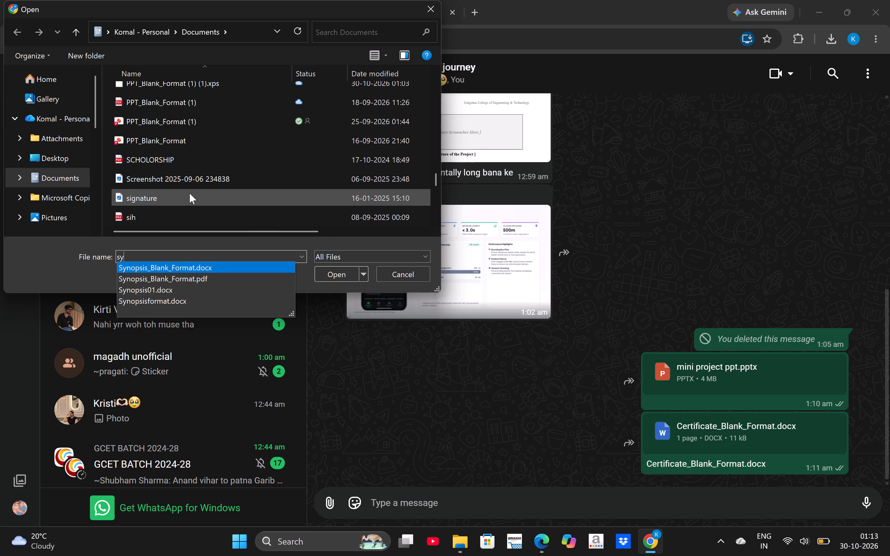
pyautogui.scroll(-1, 189, 193)
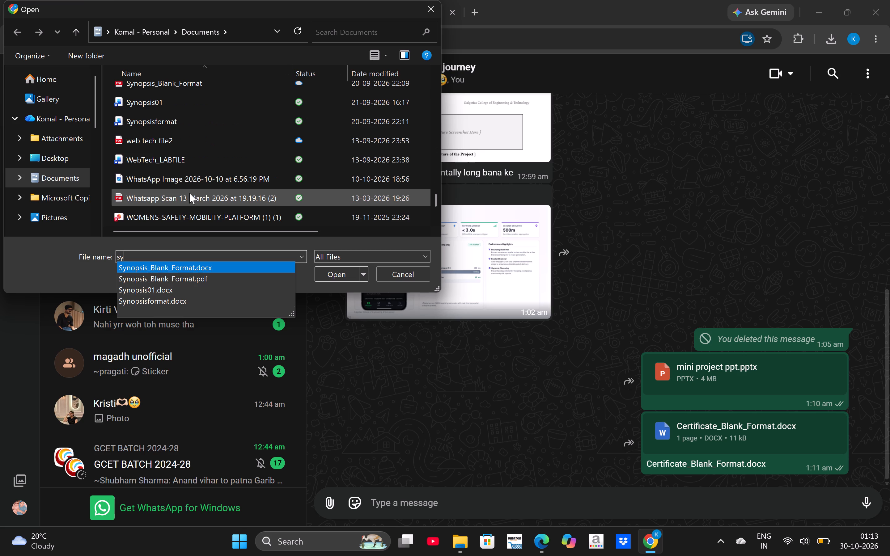
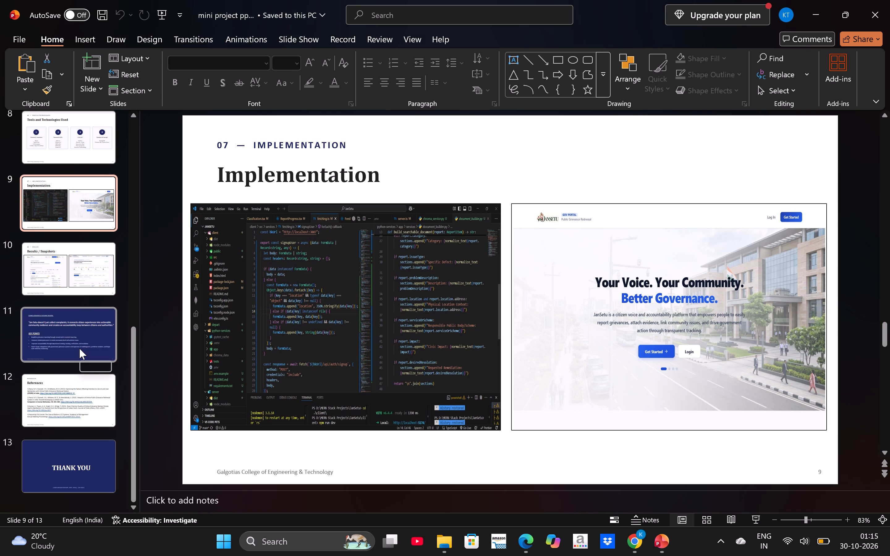
# On the Results / Snapshots slide, squash both website screenshots vertically to the same shorter height, with top and bottom edges aligned.
pyautogui.click(81, 261)
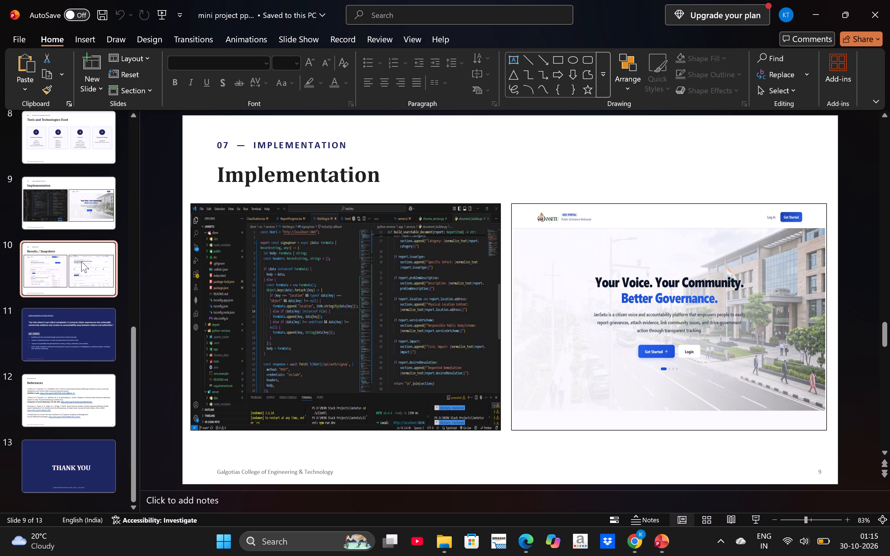
pyautogui.click(256, 329)
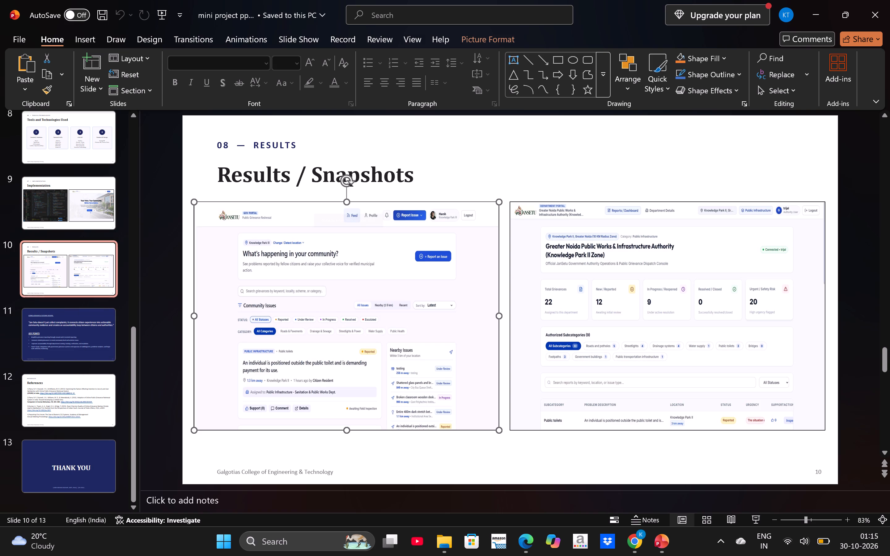
pyautogui.moveTo(346, 429); pyautogui.dragTo(348, 400)
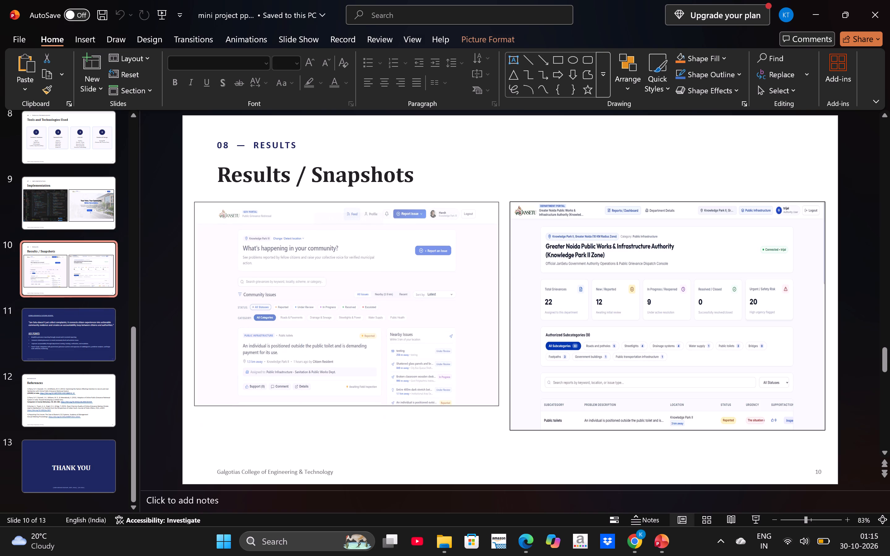
pyautogui.moveTo(348, 400); pyautogui.dragTo(348, 386)
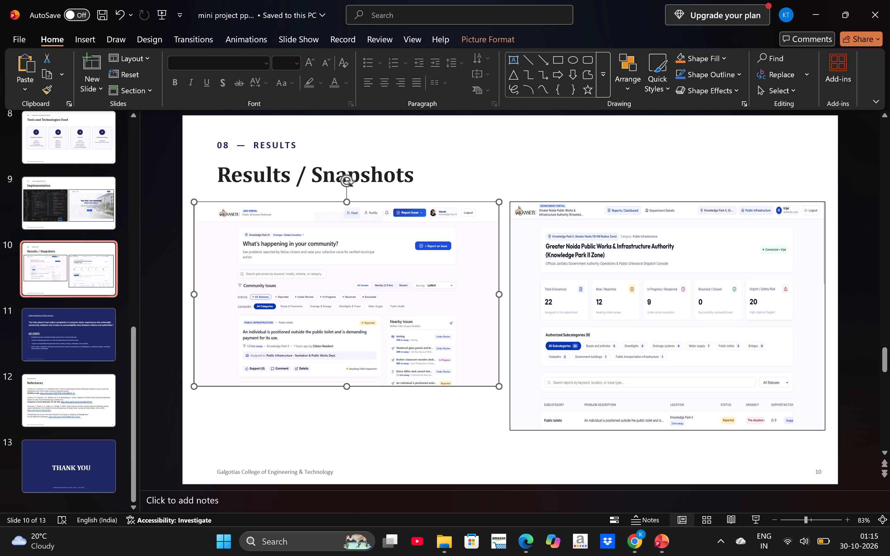
pyautogui.moveTo(347, 203); pyautogui.dragTo(347, 210)
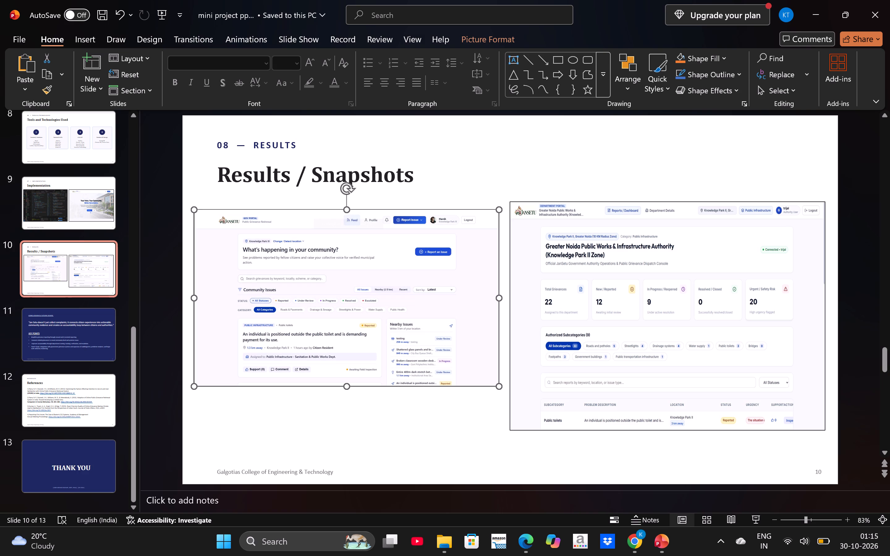
pyautogui.click(550, 286)
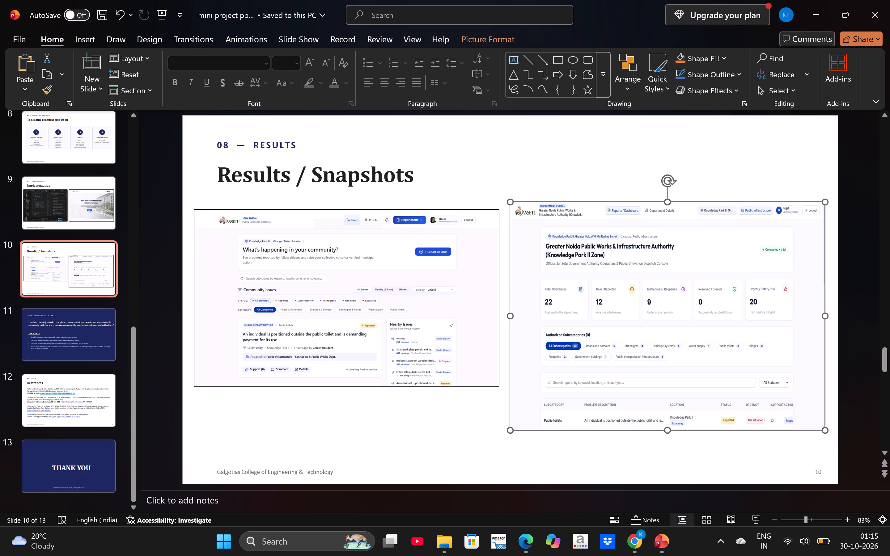
pyautogui.moveTo(667, 428); pyautogui.dragTo(663, 391)
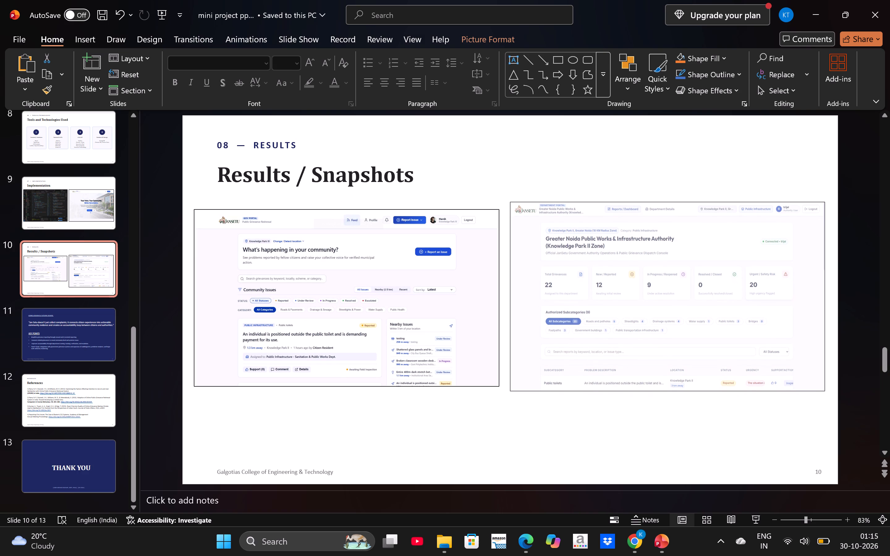
pyautogui.moveTo(663, 391); pyautogui.dragTo(661, 386)
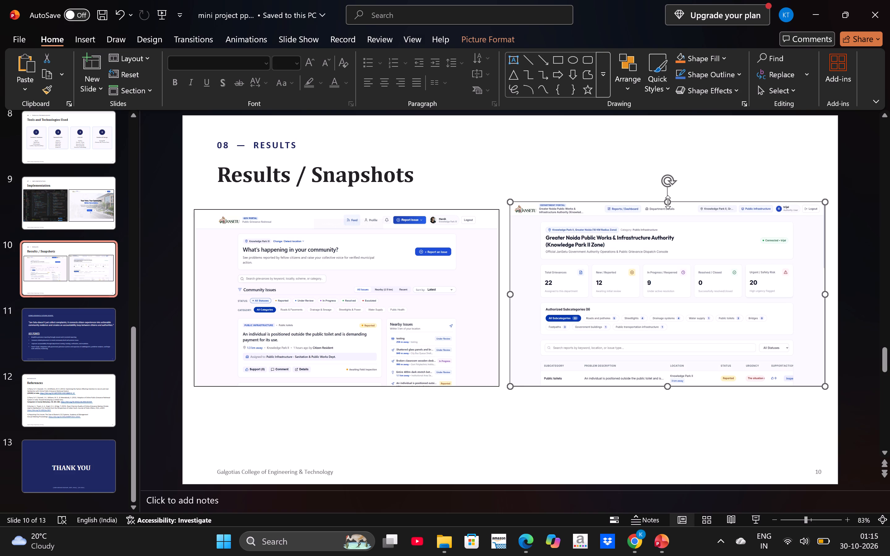
pyautogui.moveTo(668, 202); pyautogui.dragTo(668, 209)
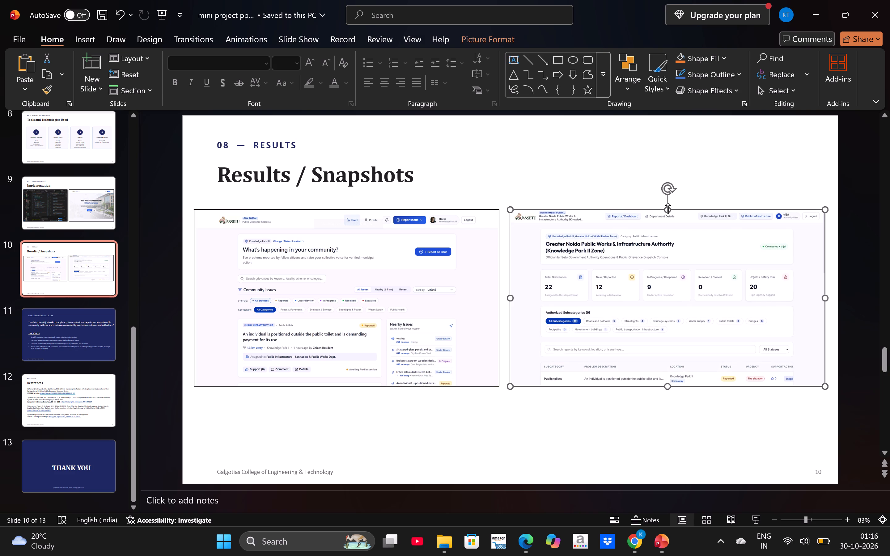
pyautogui.click(457, 484)
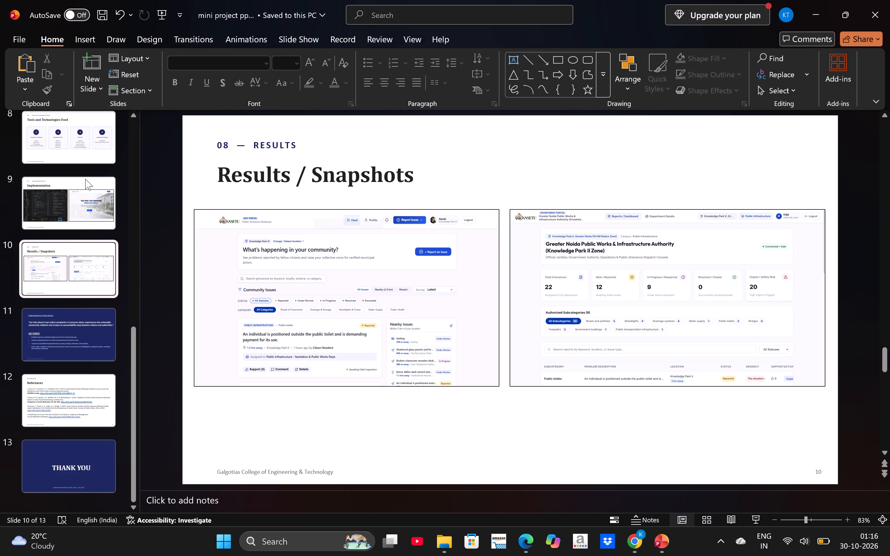
# On the Implementation slide, raise the bottom edges of the code and homepage screenshots so both have the same shorter height.
pyautogui.click(84, 194)
pyautogui.click(266, 298)
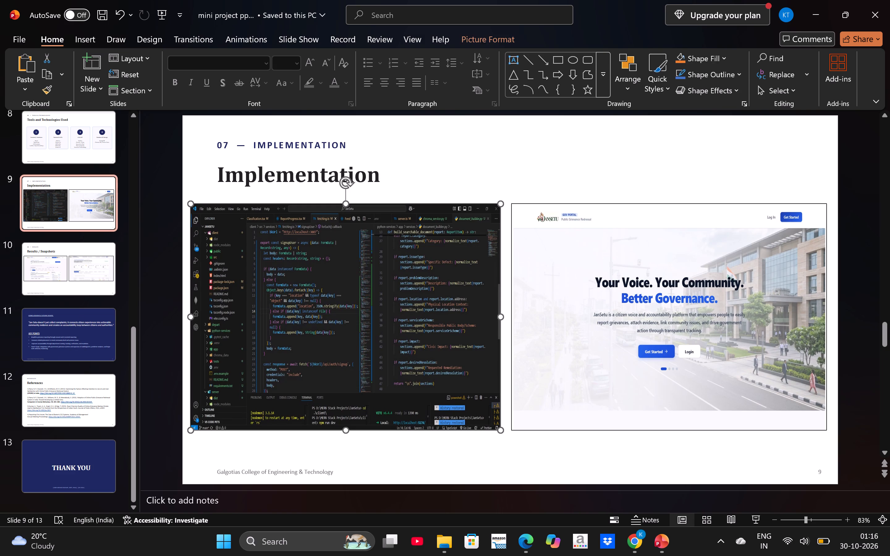
pyautogui.moveTo(346, 428); pyautogui.dragTo(344, 394)
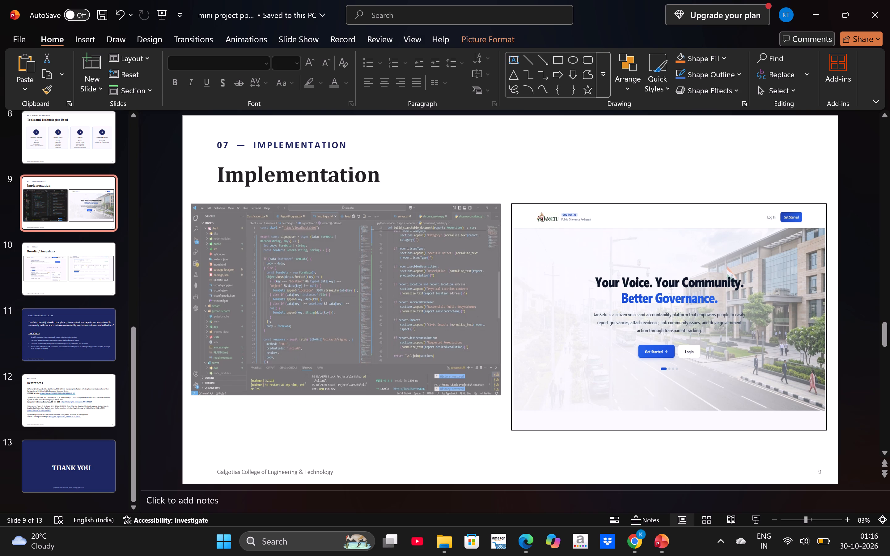
pyautogui.moveTo(344, 394); pyautogui.dragTo(345, 377)
pyautogui.click(606, 334)
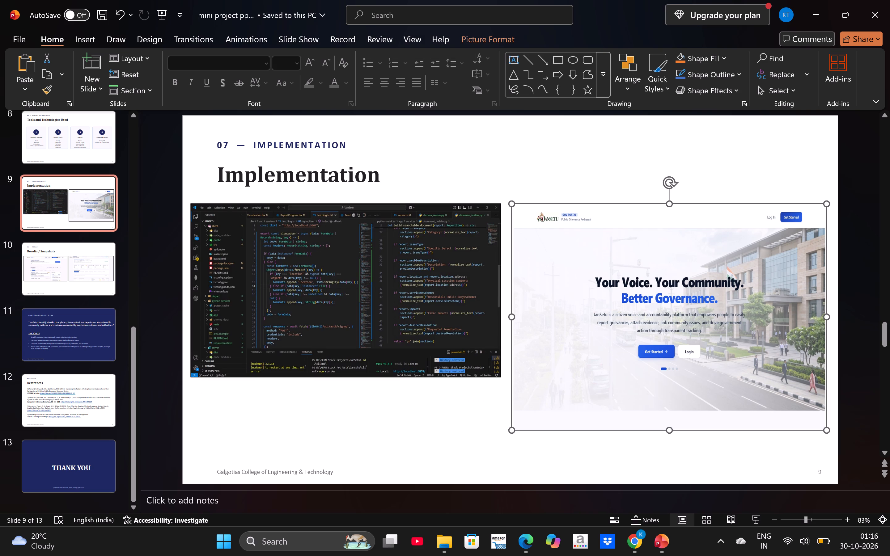
pyautogui.moveTo(669, 428); pyautogui.dragTo(664, 377)
pyautogui.click(871, 286)
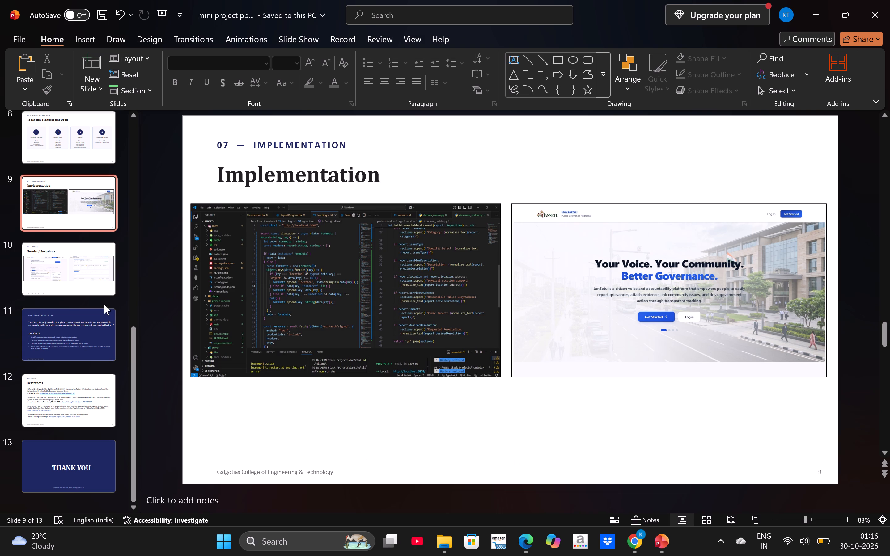
pyautogui.click(72, 280)
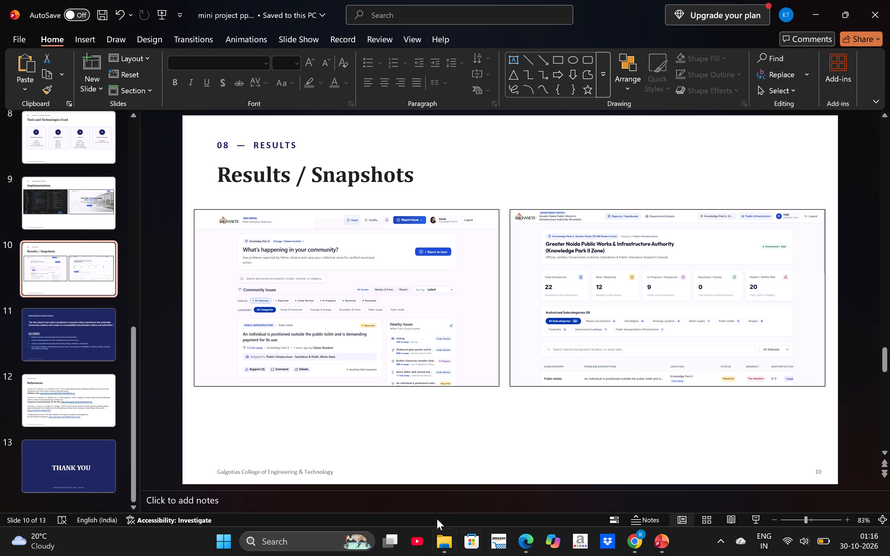
# Switch to Word and open the recent Final_Report_Blank_Format document stored in the OneDrive Documents folder.
pyautogui.moveTo(336, 542); pyautogui.dragTo(364, 542)
pyautogui.click(364, 542)
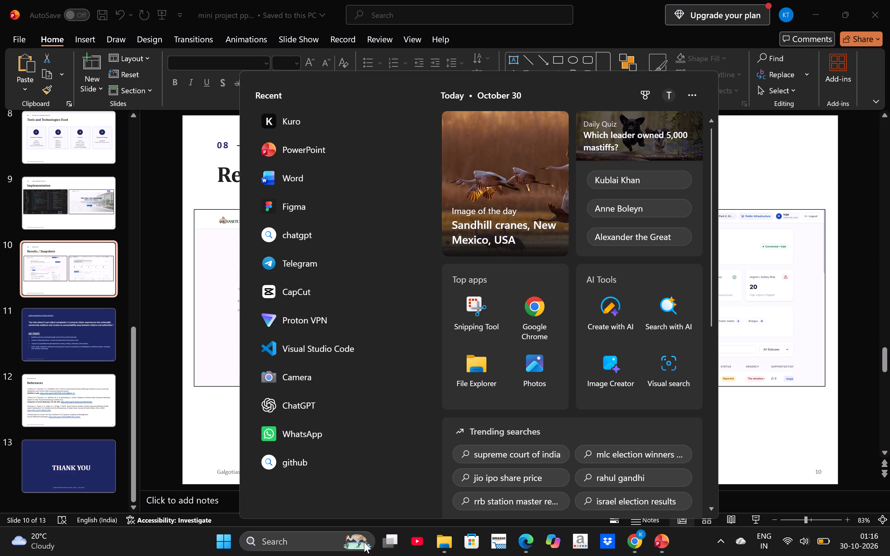
pyautogui.click(280, 180)
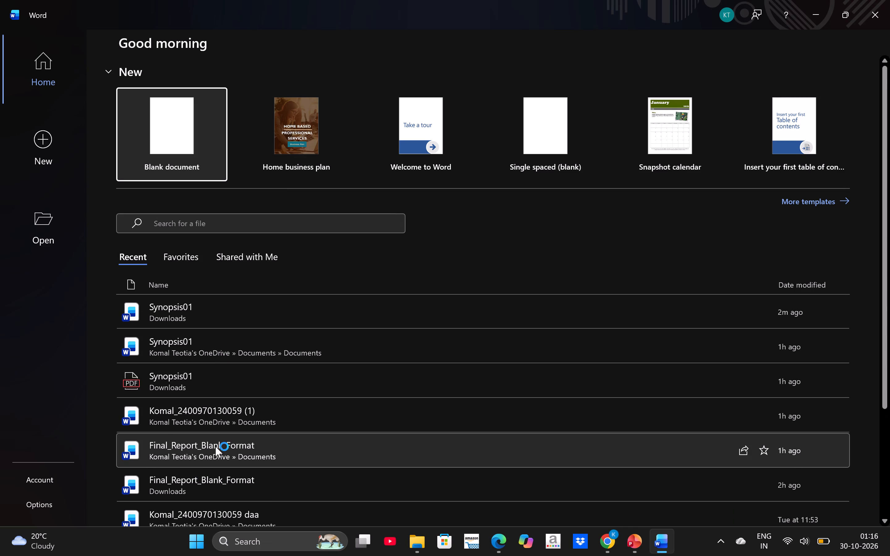
pyautogui.scroll(-1, 215, 446)
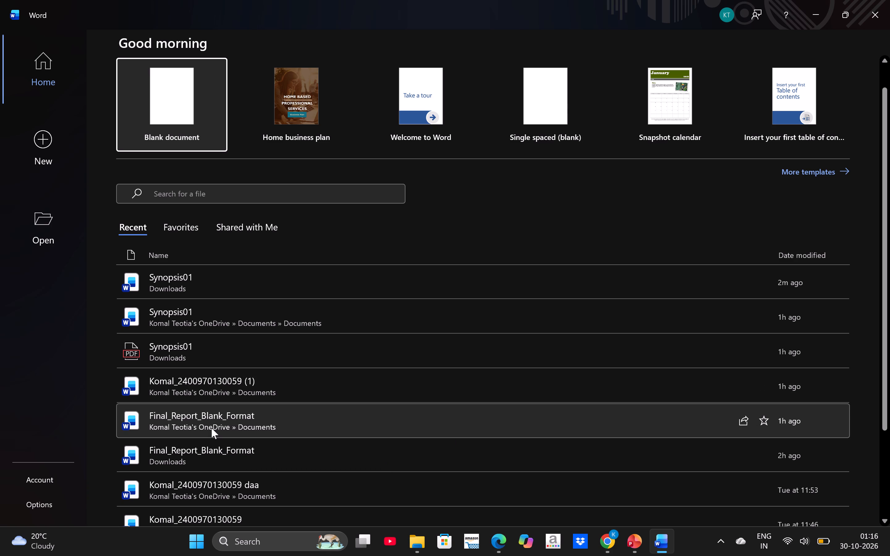
pyautogui.click(210, 414)
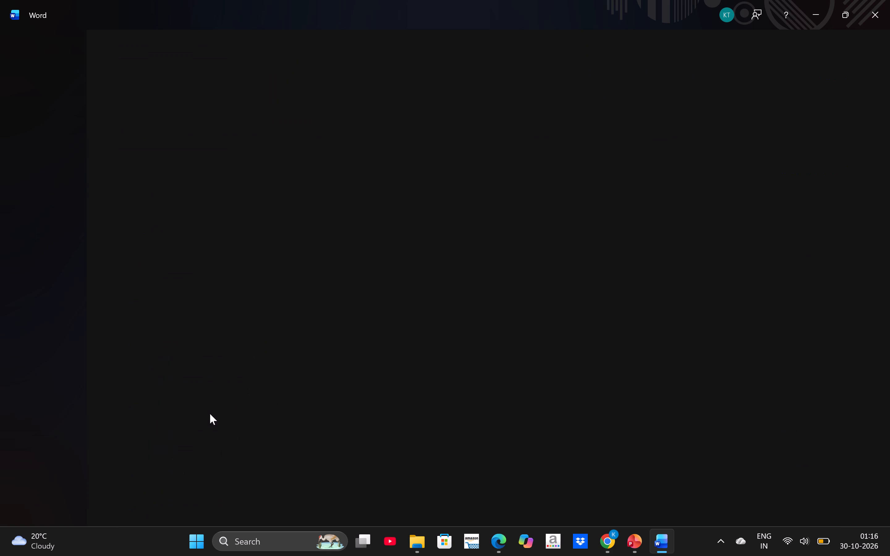
# Read through the project report from the title page to the Results / Snapshots chapter, checking the content and placeholders of each section.
pyautogui.scroll(-2, 210, 414)
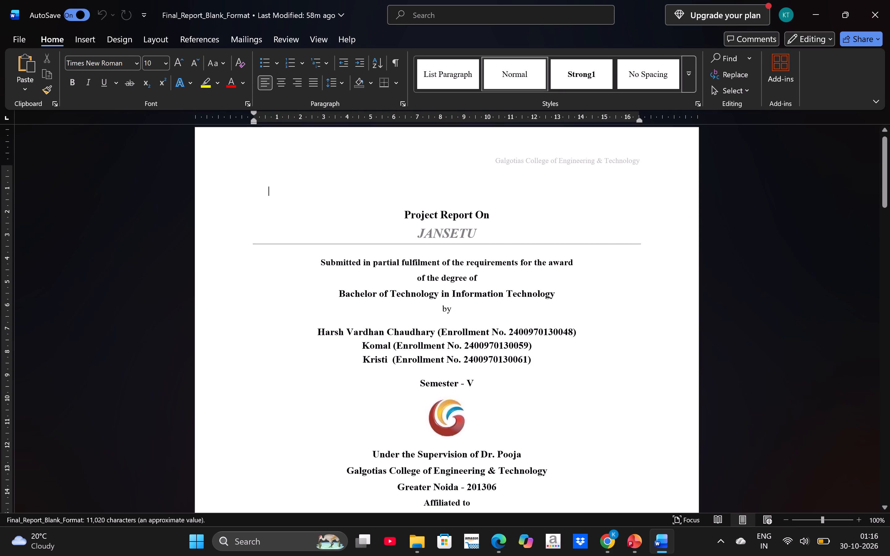
pyautogui.scroll(-13, 210, 414)
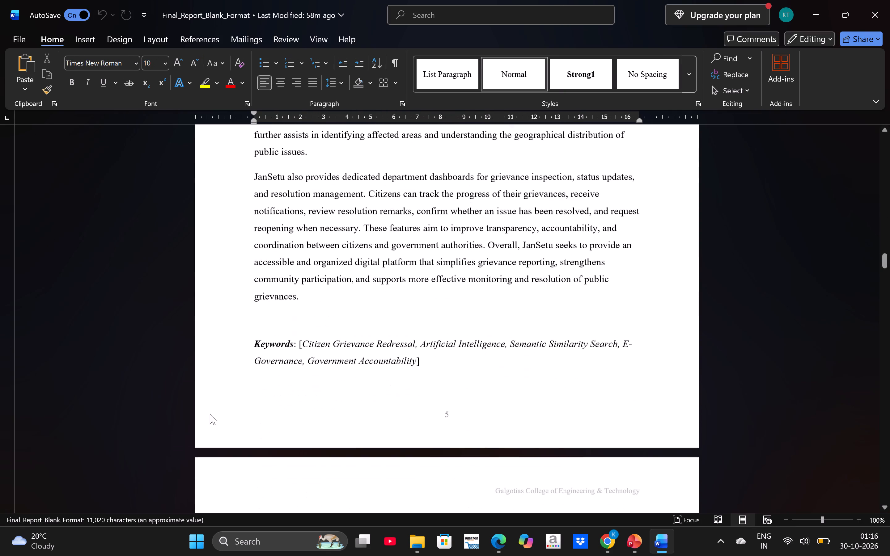
pyautogui.scroll(-10, 210, 414)
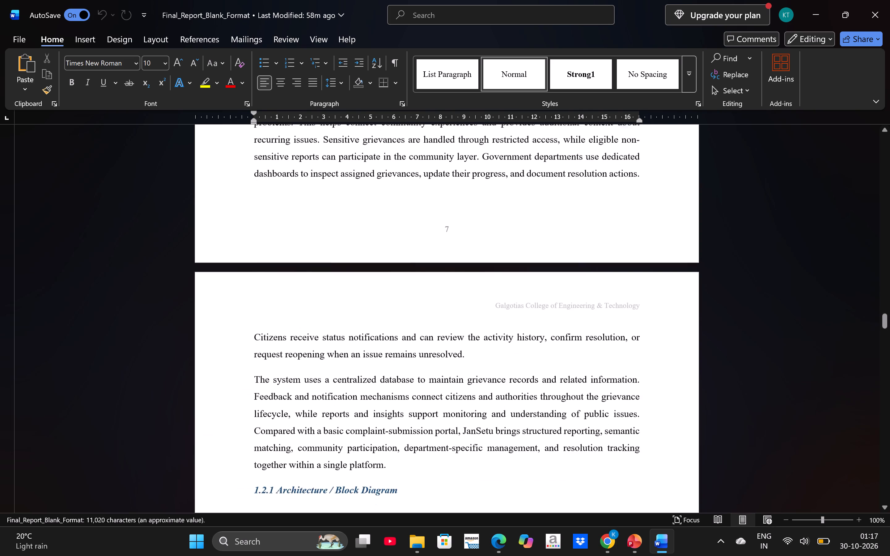
pyautogui.scroll(-4, 210, 414)
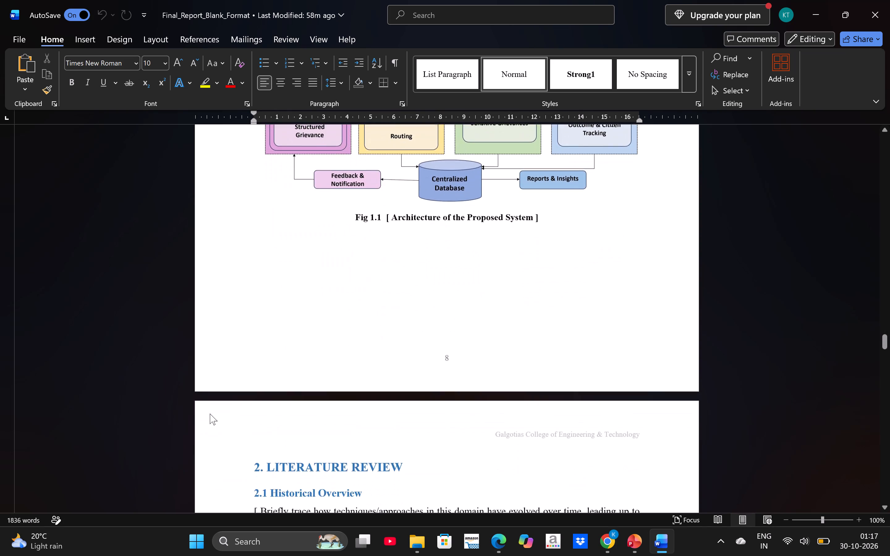
pyautogui.scroll(-4, 210, 414)
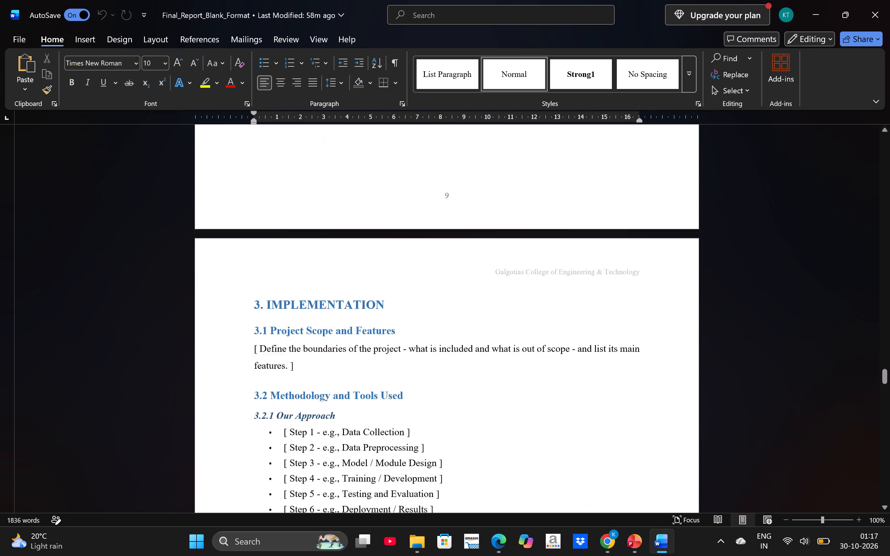
pyautogui.scroll(-4, 210, 414)
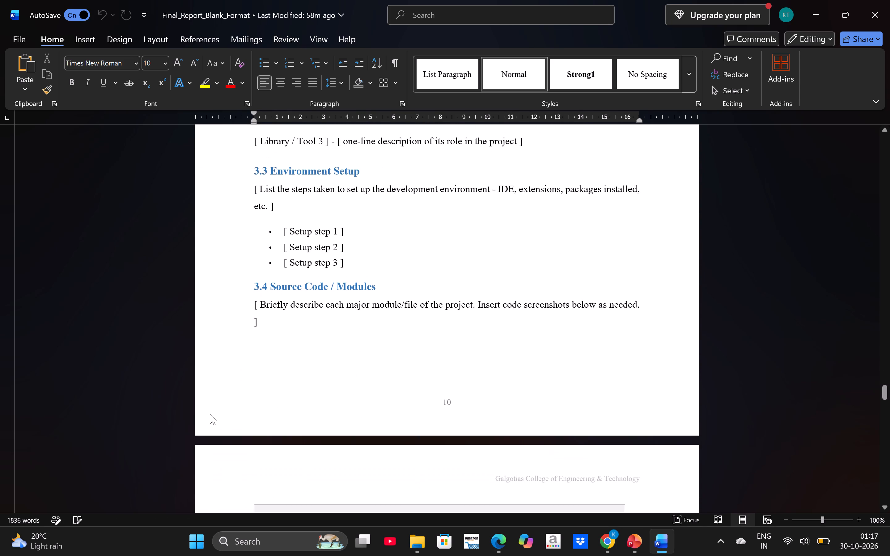
pyautogui.scroll(2, 210, 414)
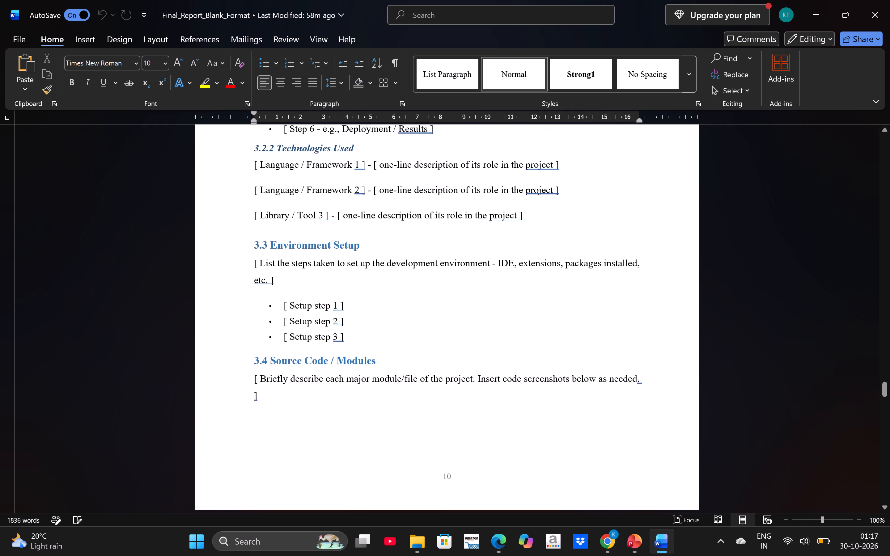
pyautogui.scroll(-1, 210, 414)
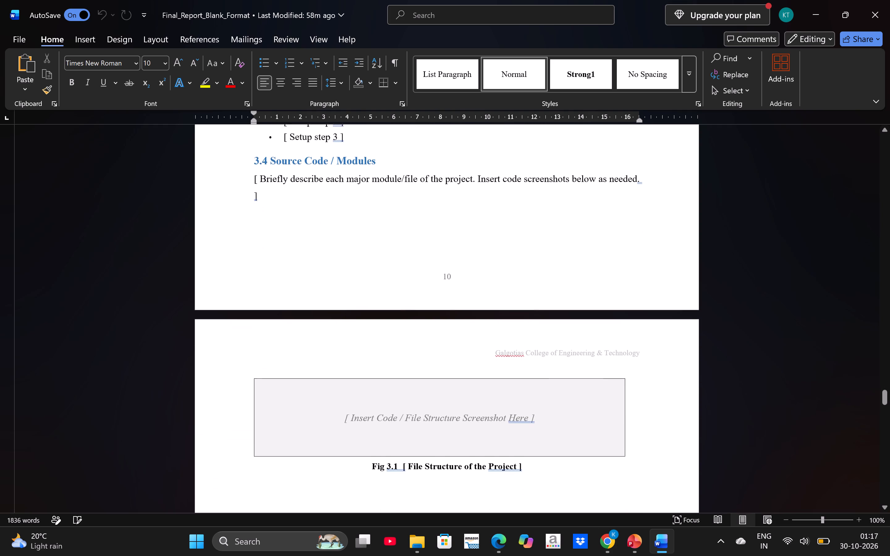
pyautogui.scroll(-1, 210, 414)
pyautogui.scroll(3, 210, 414)
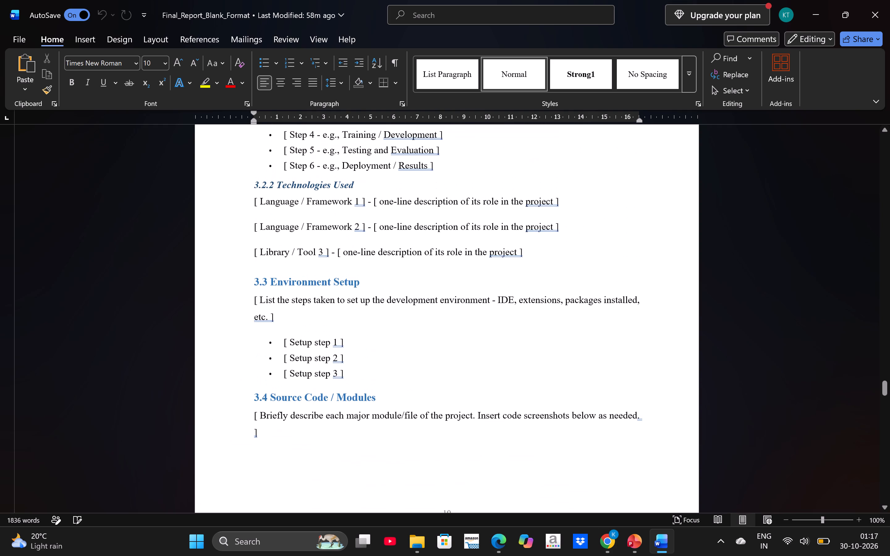
pyautogui.scroll(-1, 210, 414)
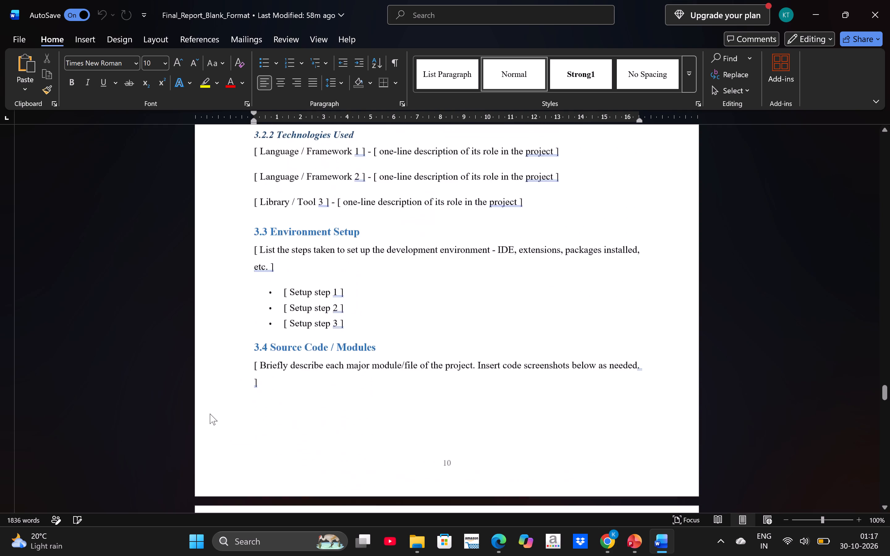
pyautogui.scroll(-2, 210, 414)
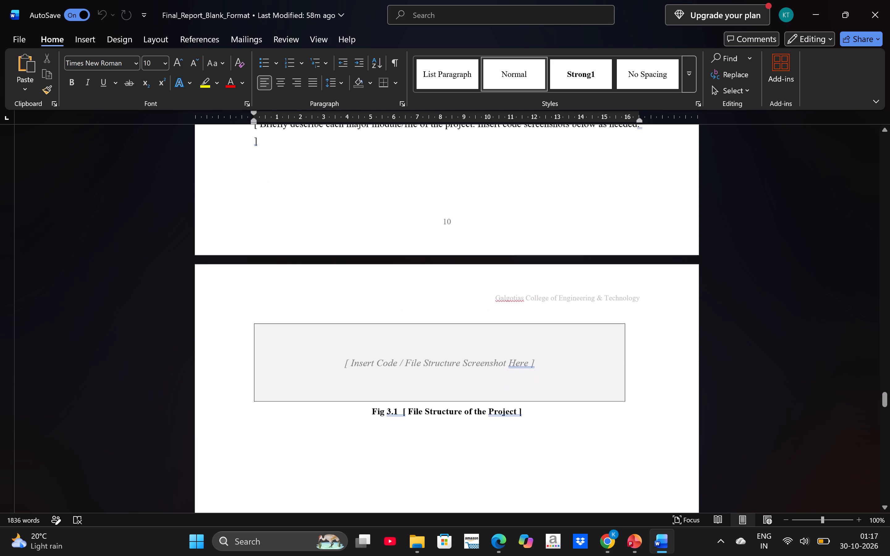
pyautogui.scroll(-5, 210, 414)
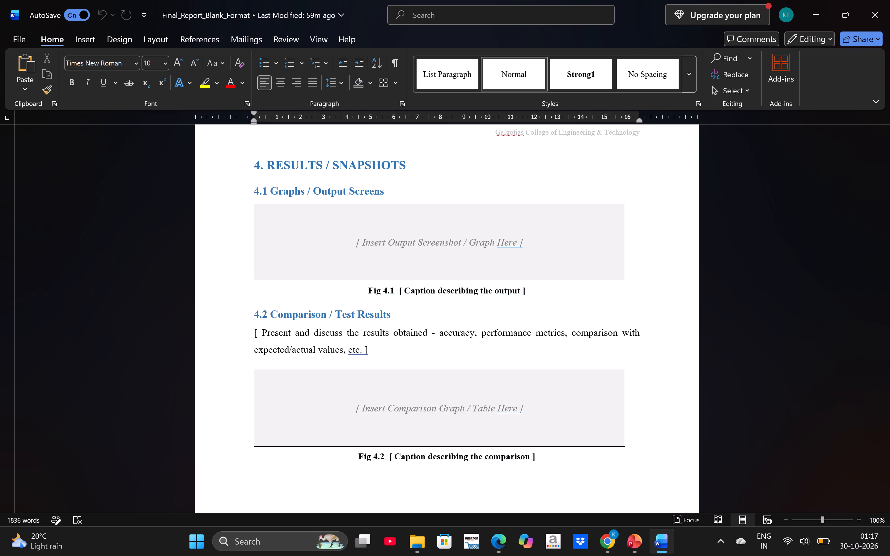
# Look back through the report from the Results / Snapshots chapter to the Certificate page, and recheck the Table of Contents and Abstract.
pyautogui.scroll(7, 210, 414)
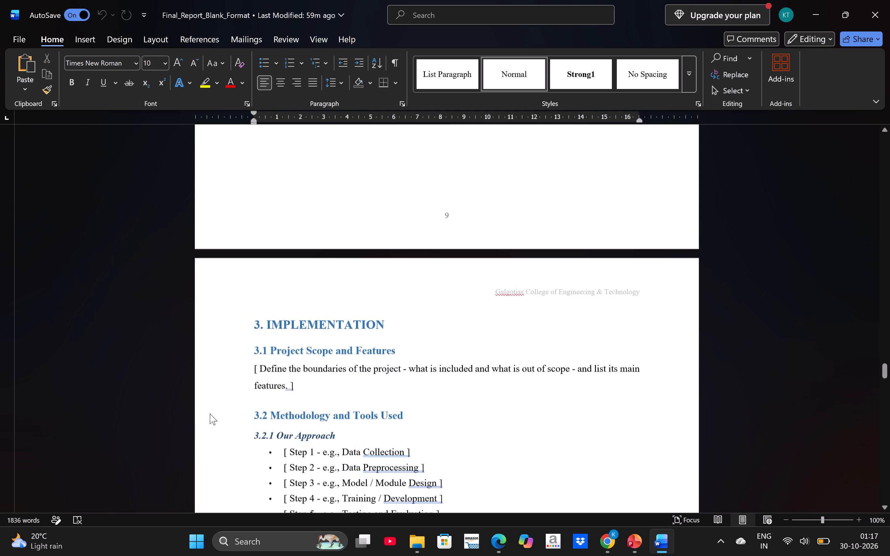
pyautogui.scroll(7, 210, 414)
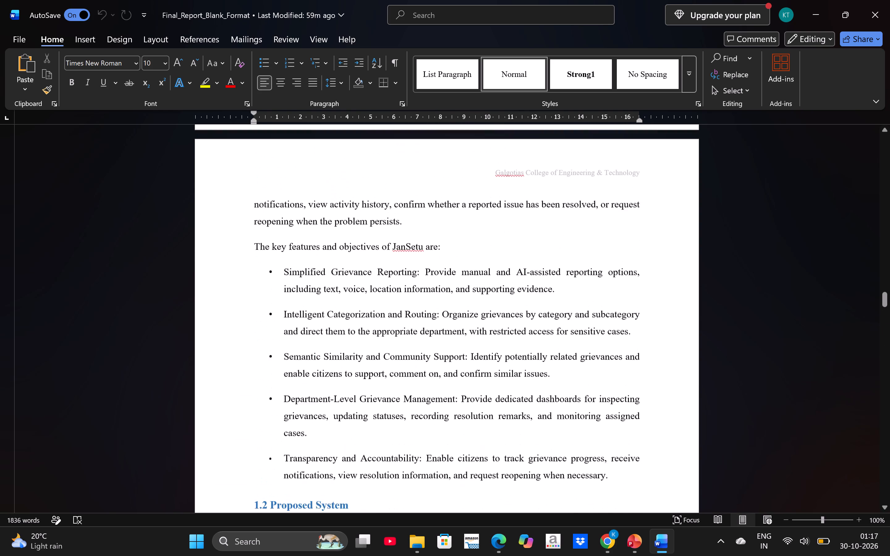
pyautogui.scroll(5, 210, 414)
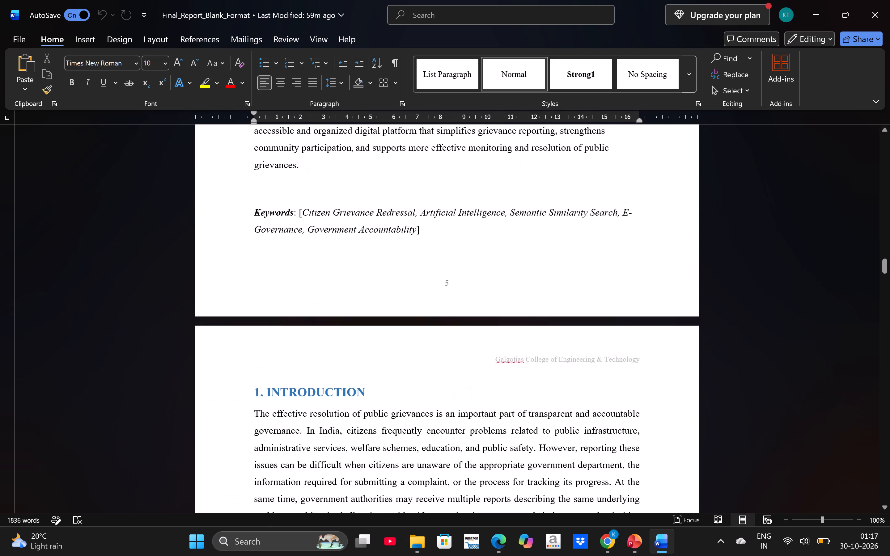
pyautogui.scroll(7, 210, 414)
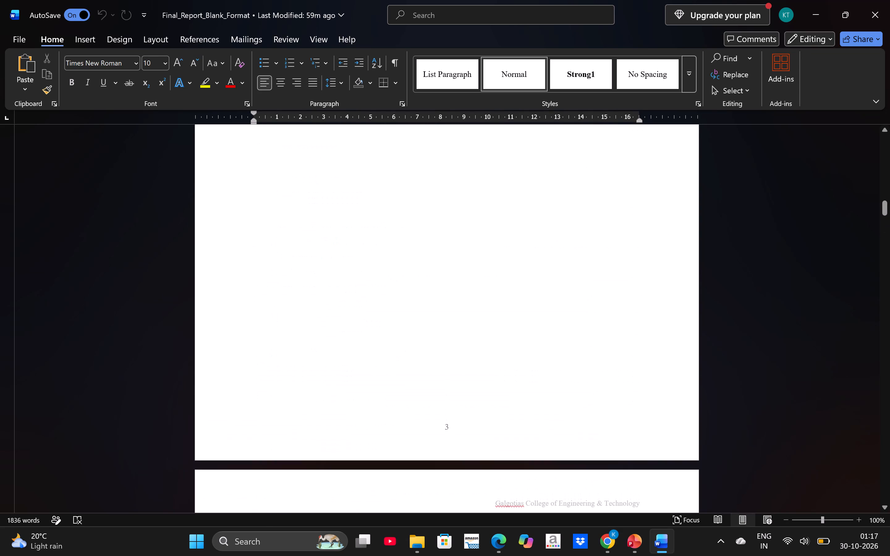
pyautogui.scroll(6, 210, 414)
pyautogui.scroll(-1, 210, 414)
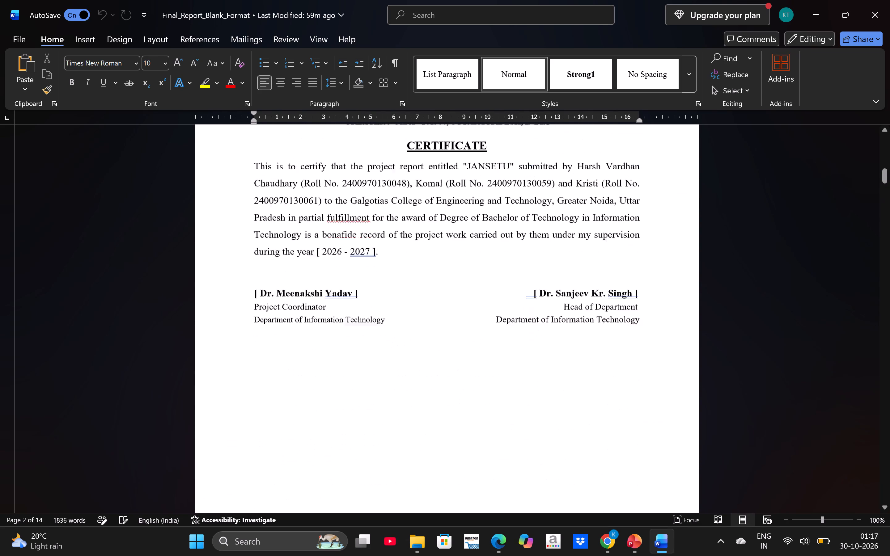
pyautogui.scroll(-5, 210, 414)
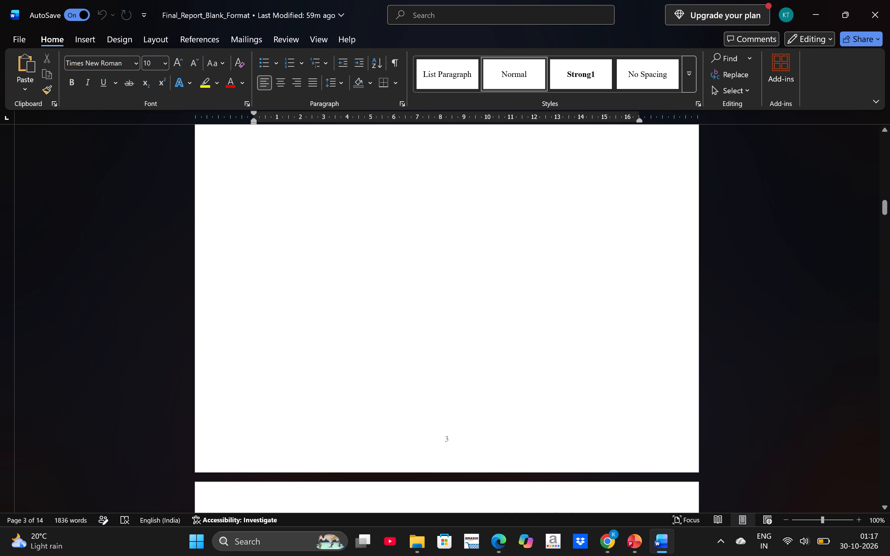
pyautogui.scroll(-2, 210, 414)
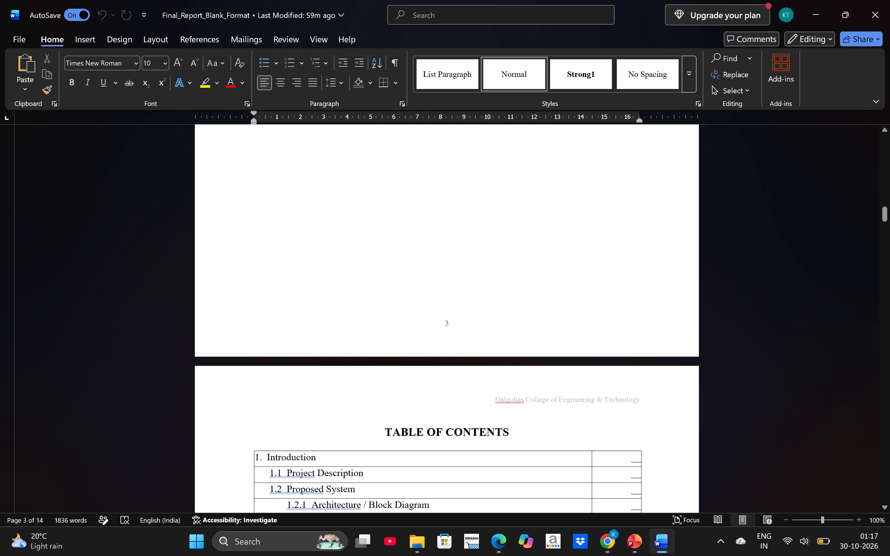
pyautogui.scroll(-1, 210, 414)
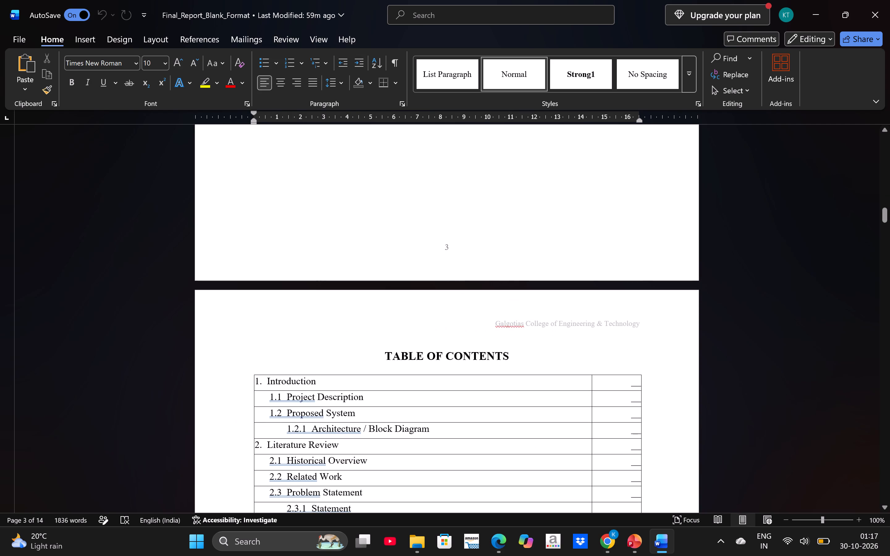
pyautogui.scroll(-6, 210, 414)
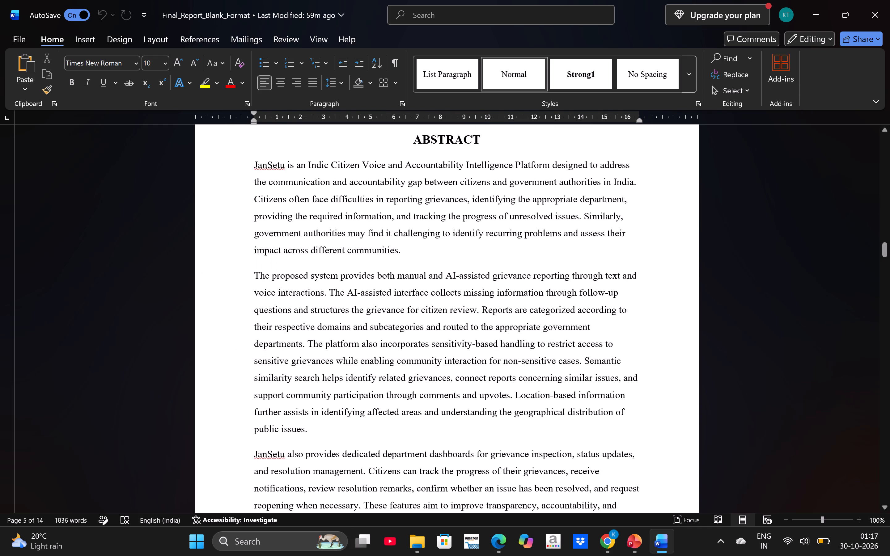
# Switch to the mini project presentation in PowerPoint and turn on AutoSave by uploading the file to the personal OneDrive.
pyautogui.click(640, 552)
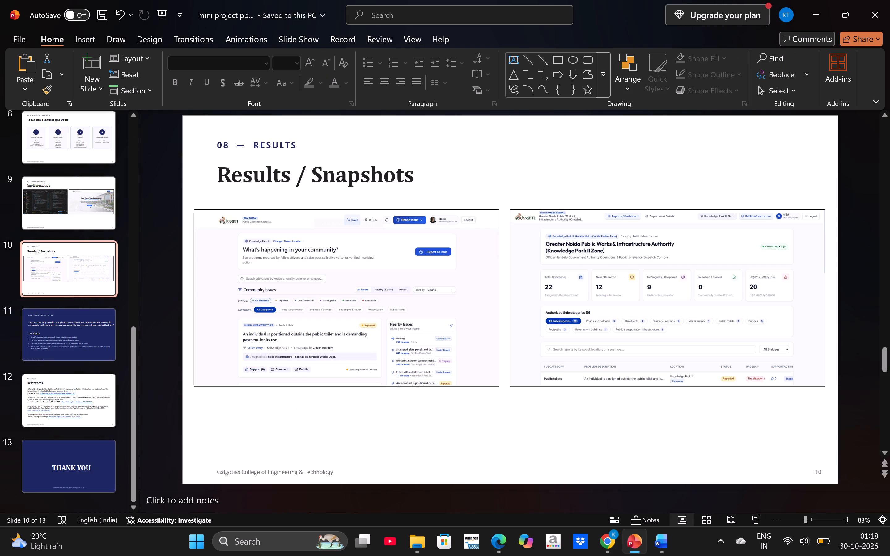
pyautogui.click(74, 13)
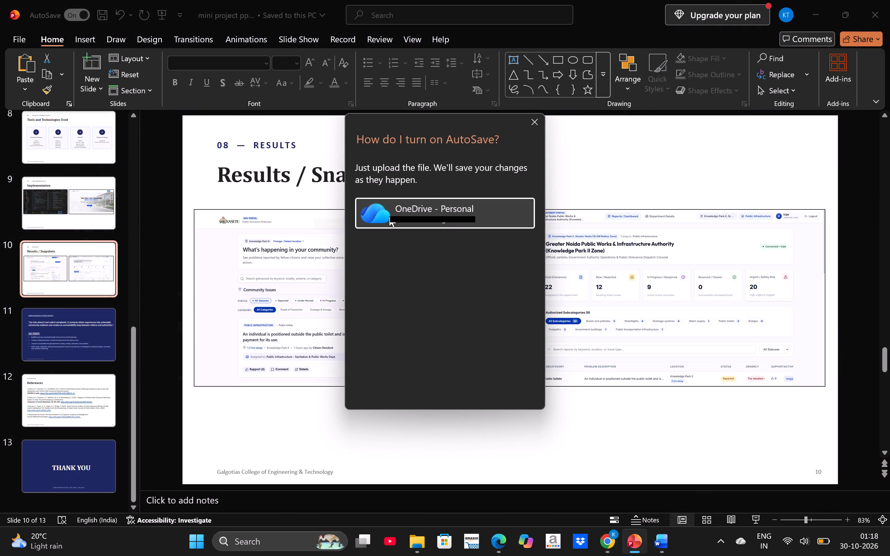
pyautogui.click(428, 205)
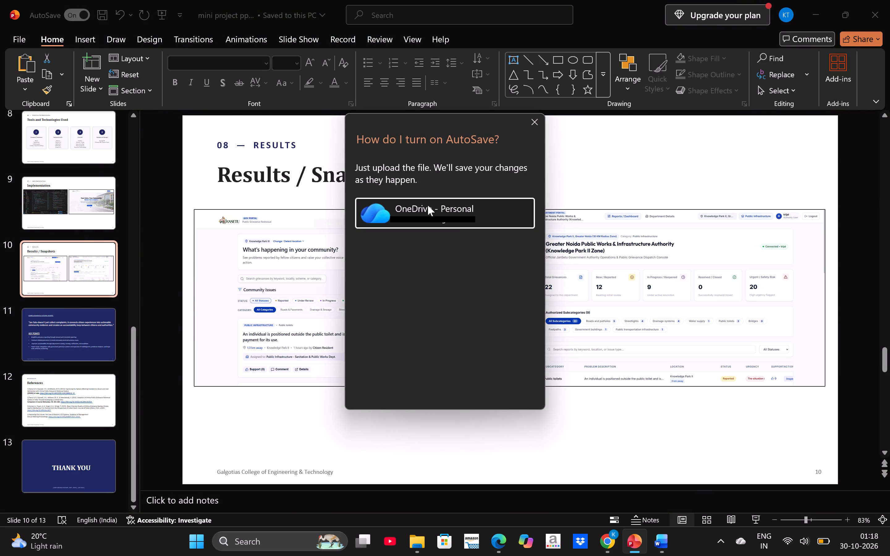